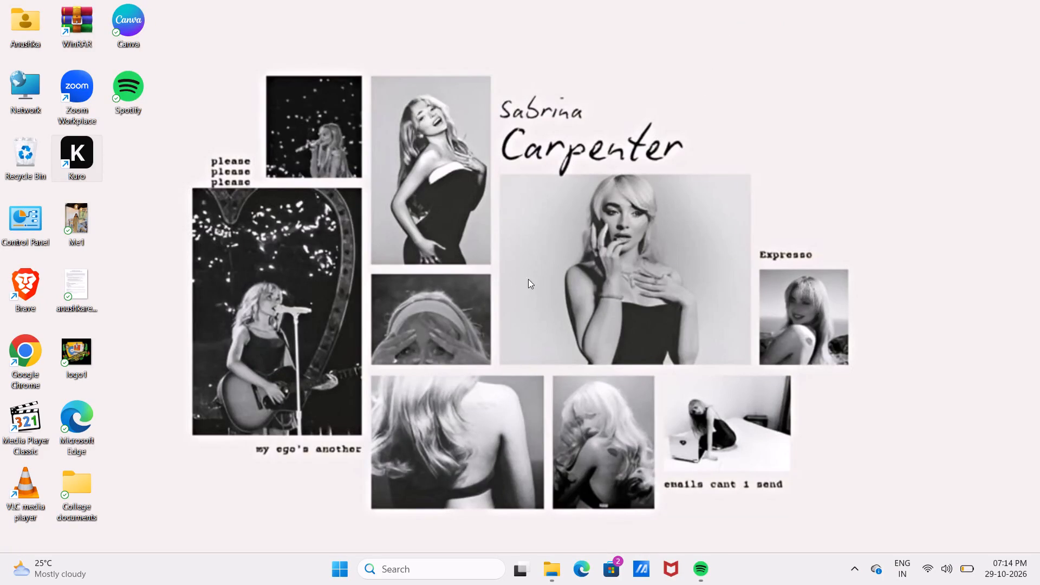
Open Google Chrome from the recent searches.
{"action": "left_click", "coordinate": [455, 562]}
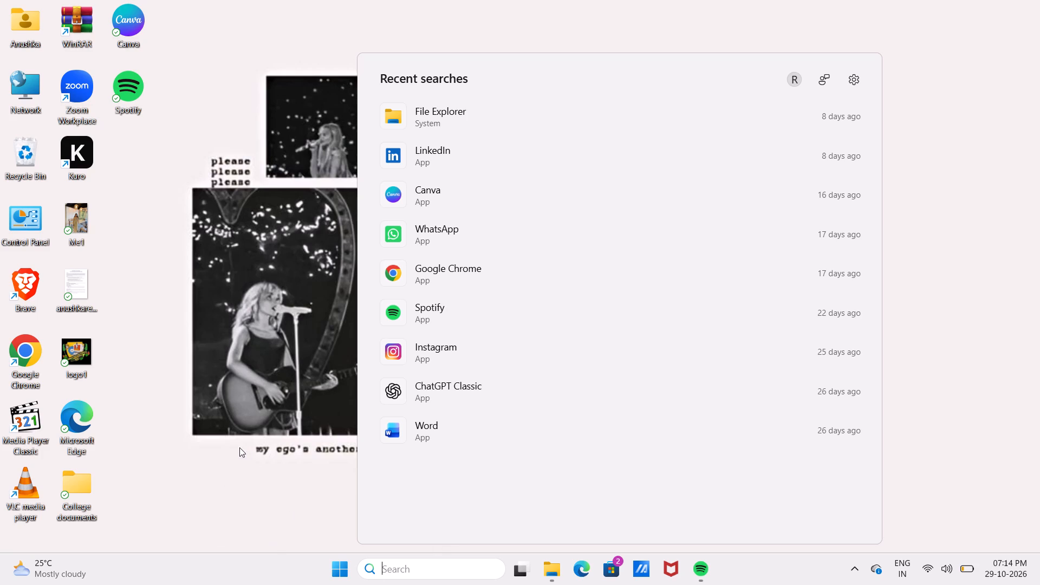
{"action": "left_click", "coordinate": [417, 271]}
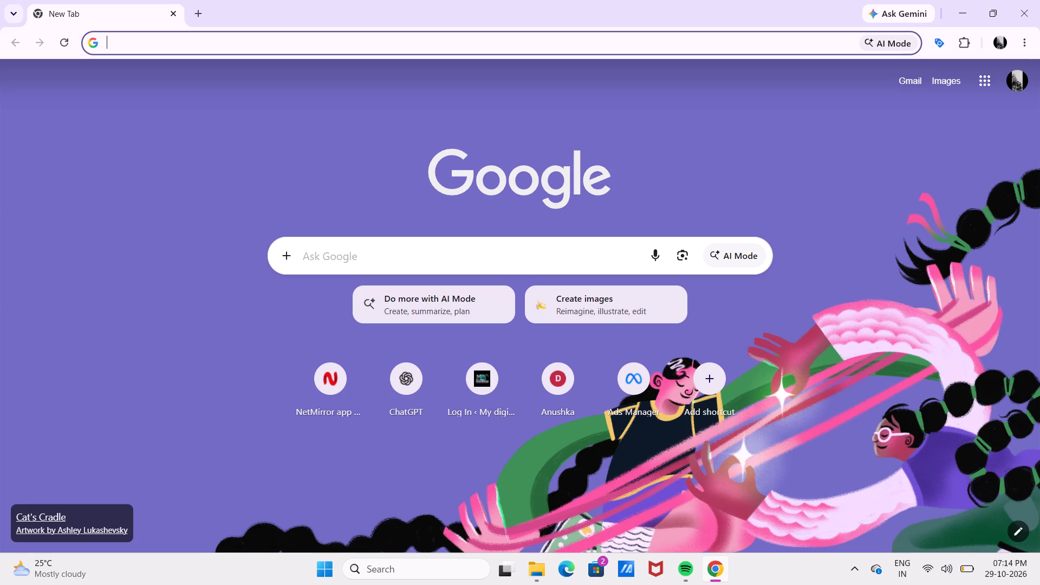
Search Google for "ads.googlecom" and open the sponsored "Google Ads - Official site - Google Ads India" result.
{"action": "type", "text": "ads"}
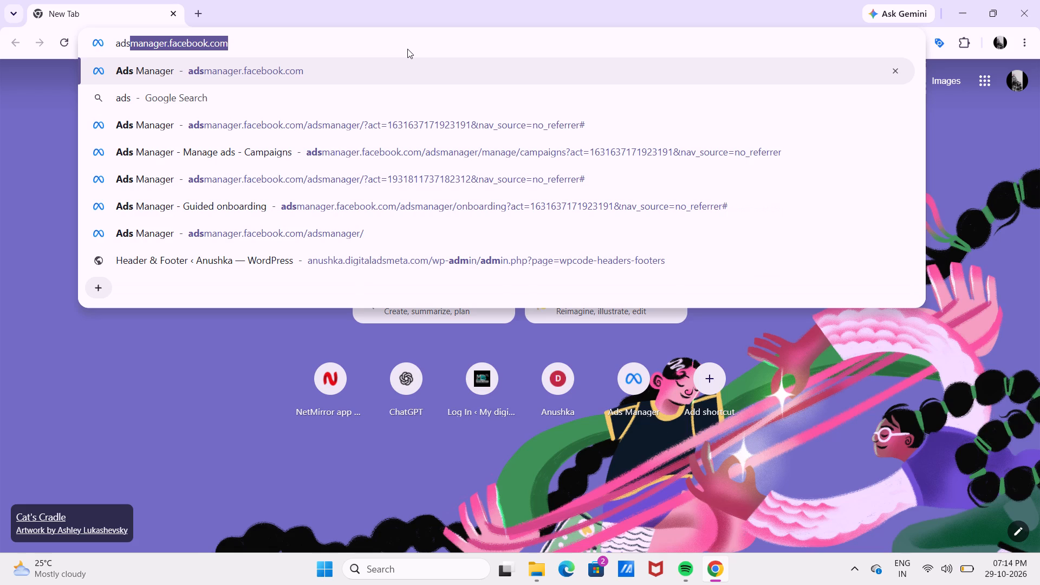
{"action": "key", "text": "period"}
{"action": "type", "text": "goo"}
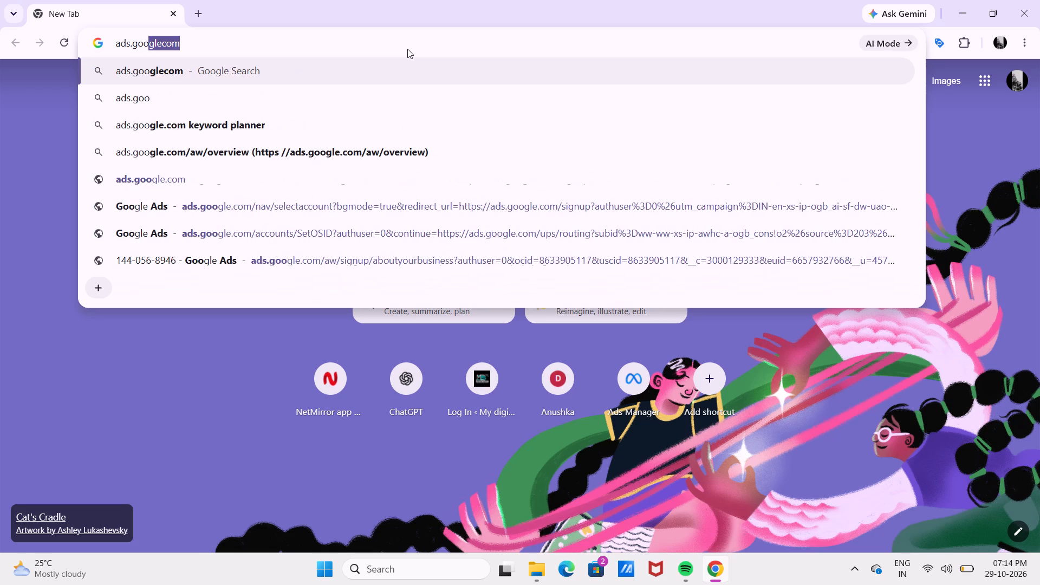
{"action": "left_click", "coordinate": [294, 72]}
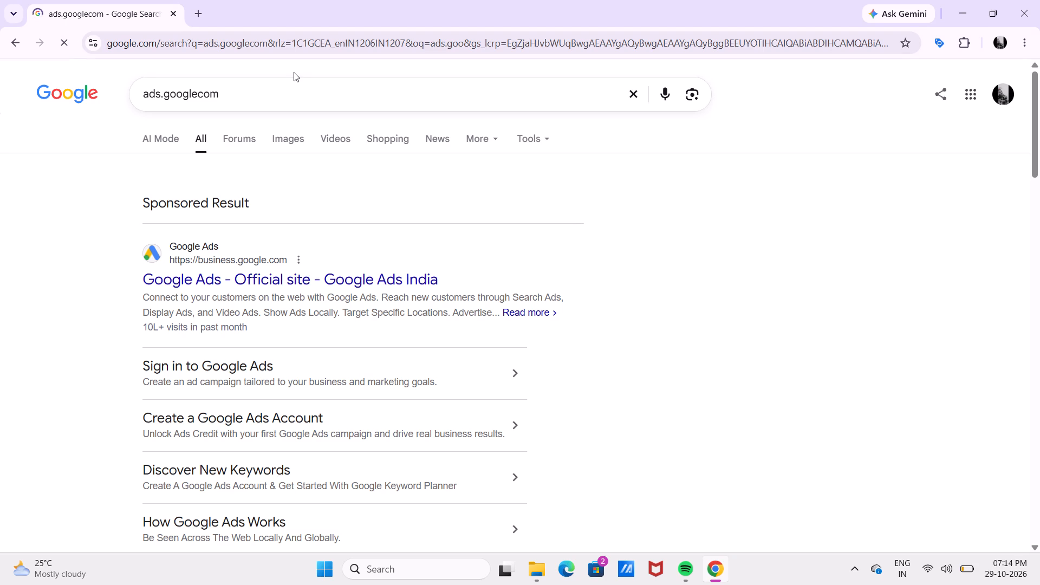
{"action": "left_click", "coordinate": [325, 293]}
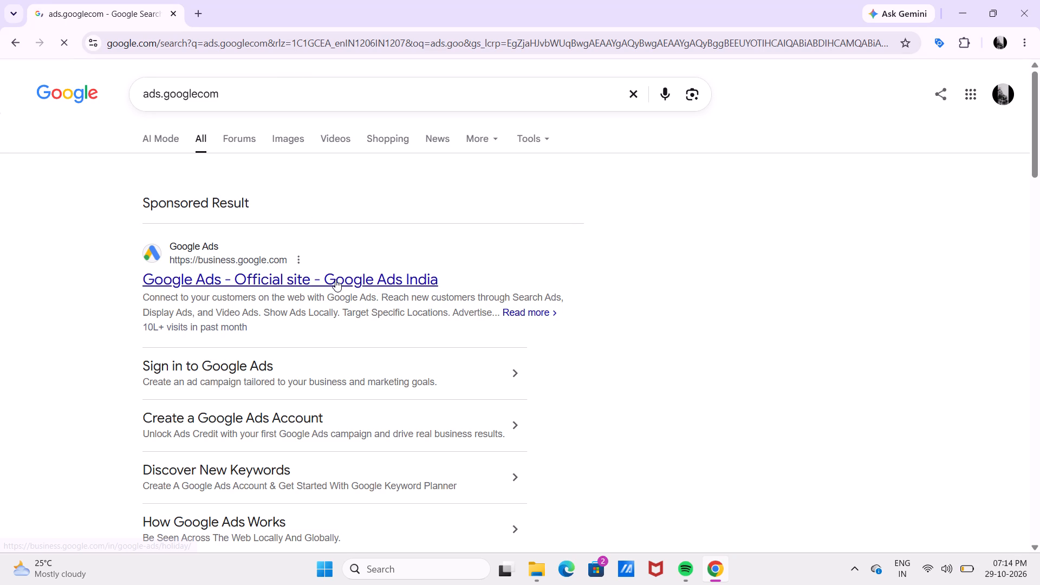
{"action": "left_click", "coordinate": [335, 279]}
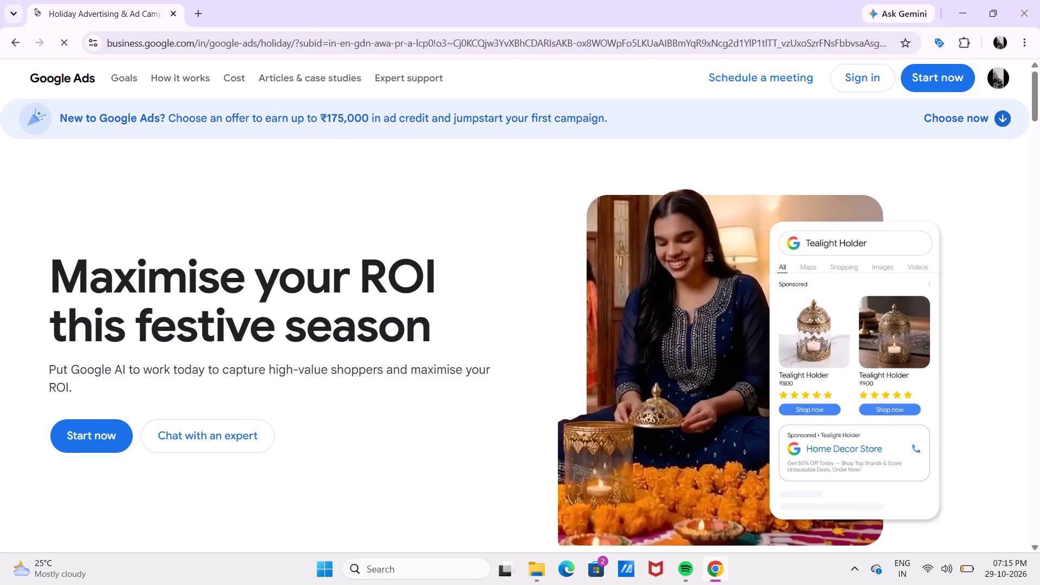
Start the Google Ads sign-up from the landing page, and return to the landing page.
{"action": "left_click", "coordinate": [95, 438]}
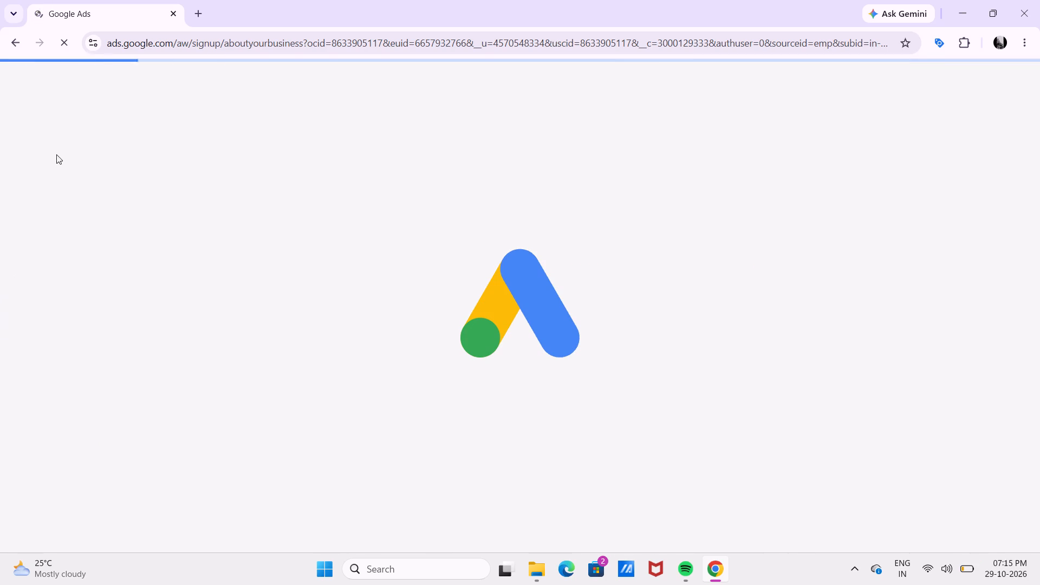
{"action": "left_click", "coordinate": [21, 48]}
Look over the sign-up offers on the Google Ads landing page and go to the existing-account sign-in.
{"action": "scroll", "coordinate": [694, 365], "scroll_direction": "down", "scroll_amount": 2}
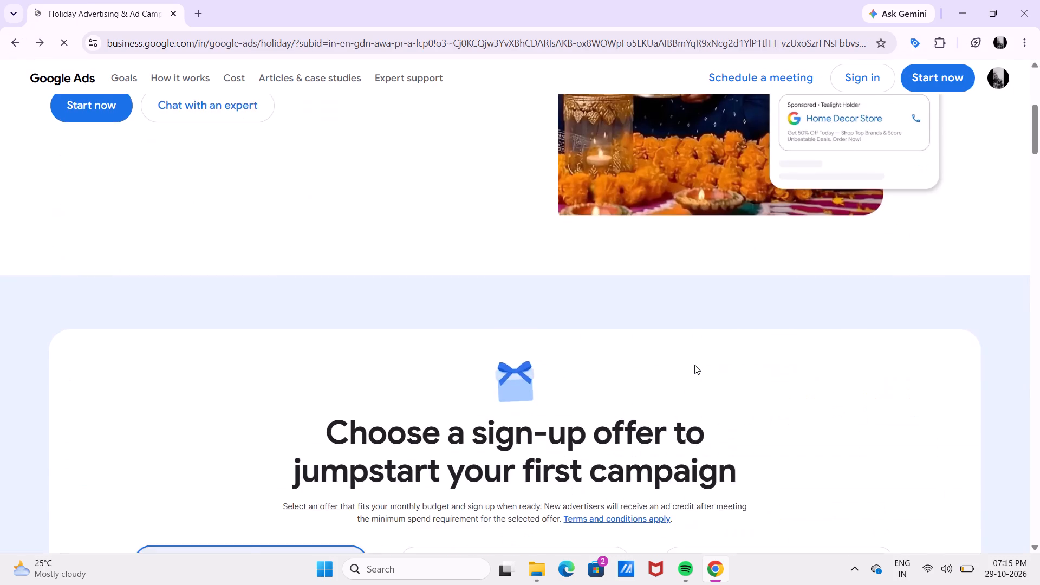
{"action": "scroll", "coordinate": [694, 365], "scroll_direction": "down", "scroll_amount": 1}
{"action": "scroll", "coordinate": [694, 365], "scroll_direction": "up", "scroll_amount": 6}
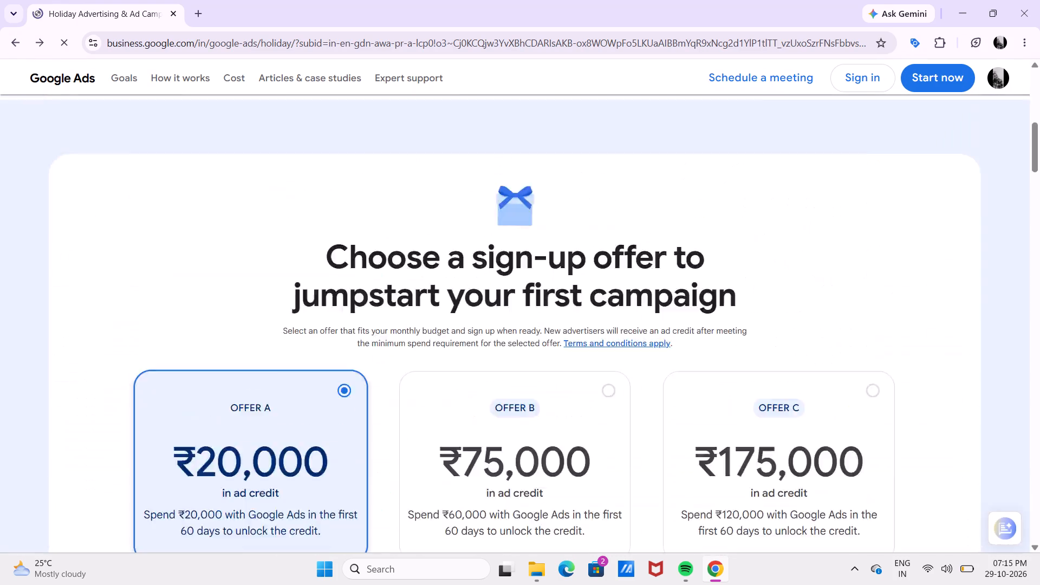
{"action": "scroll", "coordinate": [694, 365], "scroll_direction": "up", "scroll_amount": 5}
{"action": "left_click", "coordinate": [858, 76]}
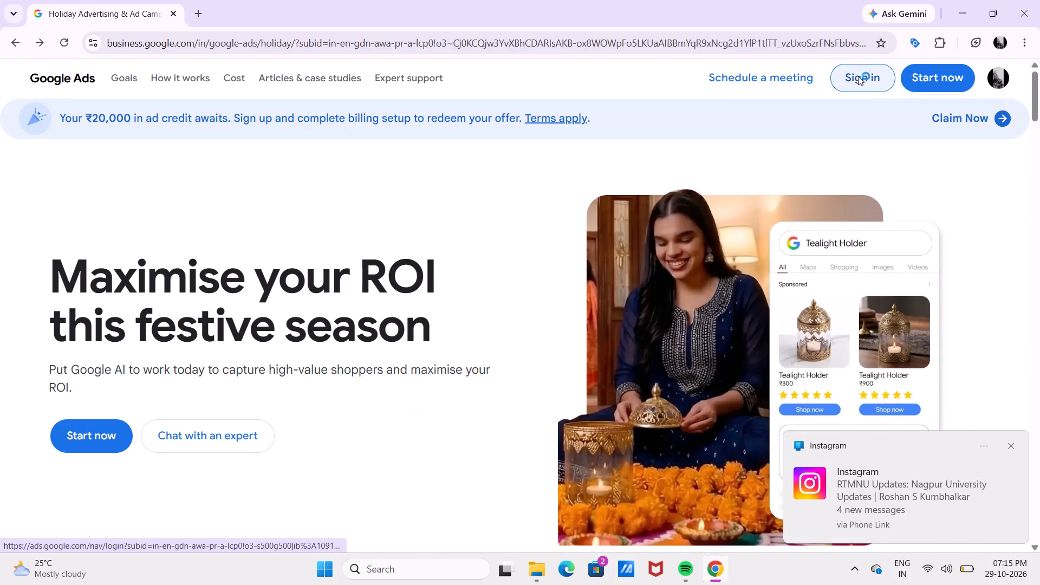
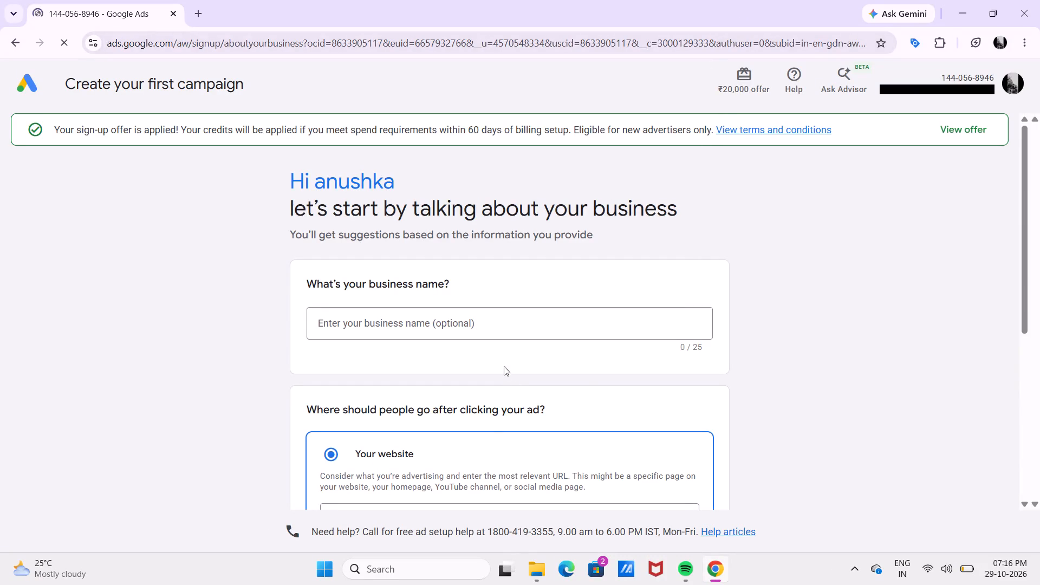
Enter "anushka-sports" as the business name for the first campaign.
{"action": "left_click", "coordinate": [502, 334]}
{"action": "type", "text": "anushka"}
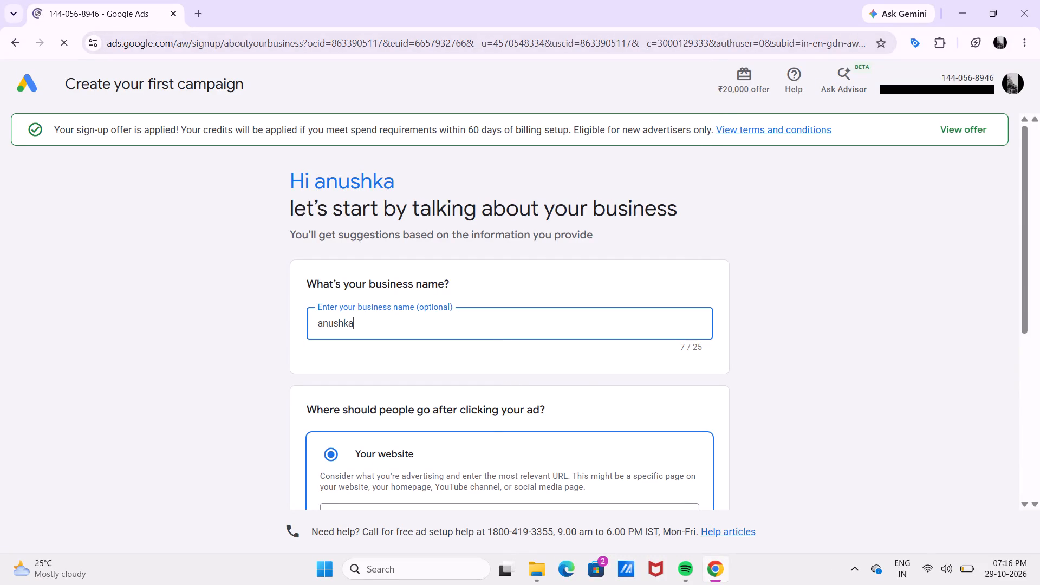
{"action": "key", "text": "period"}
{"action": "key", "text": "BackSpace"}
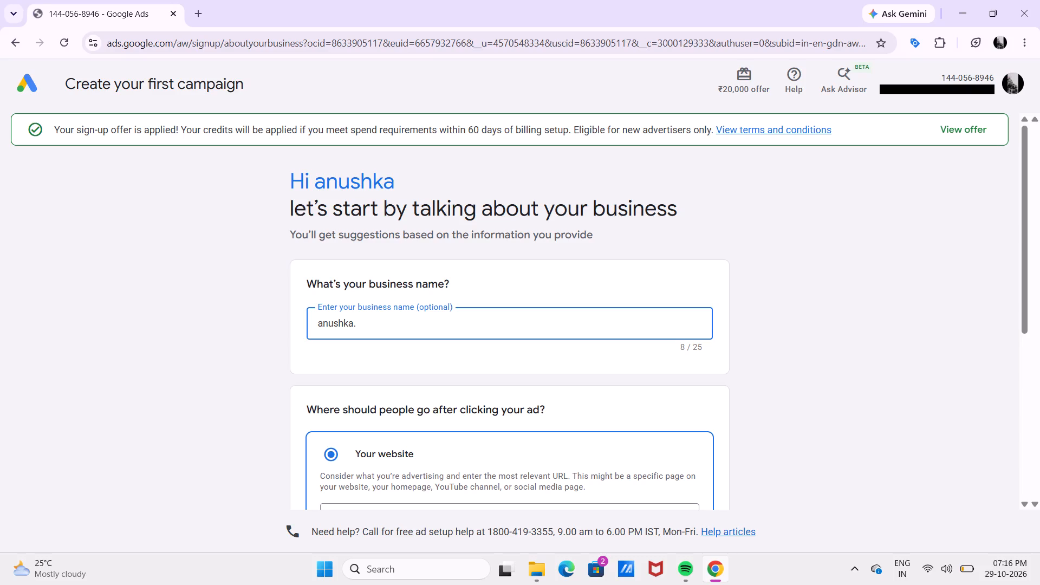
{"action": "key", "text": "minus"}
Complete the business name as anushka-sports.
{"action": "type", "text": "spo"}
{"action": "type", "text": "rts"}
Open the Anushka site in a new tab, copy its address, and enter anushka.digitaladsmeta.com as the web page URL for the ad.
{"action": "scroll", "coordinate": [516, 372], "scroll_direction": "down", "scroll_amount": 1}
{"action": "scroll", "coordinate": [450, 386], "scroll_direction": "down", "scroll_amount": 1}
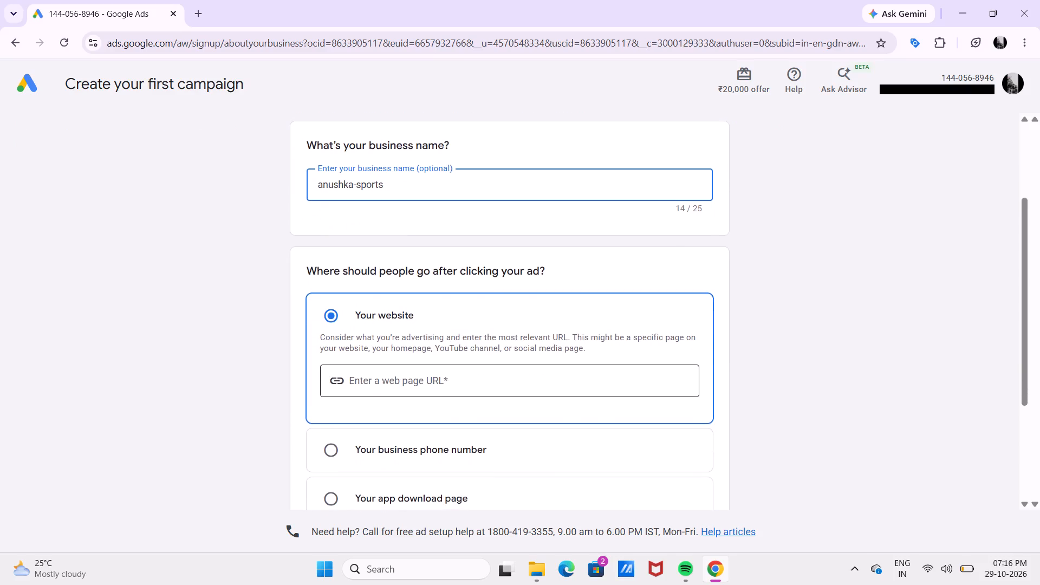
{"action": "scroll", "coordinate": [450, 386], "scroll_direction": "down", "scroll_amount": 1}
{"action": "left_click", "coordinate": [444, 380]}
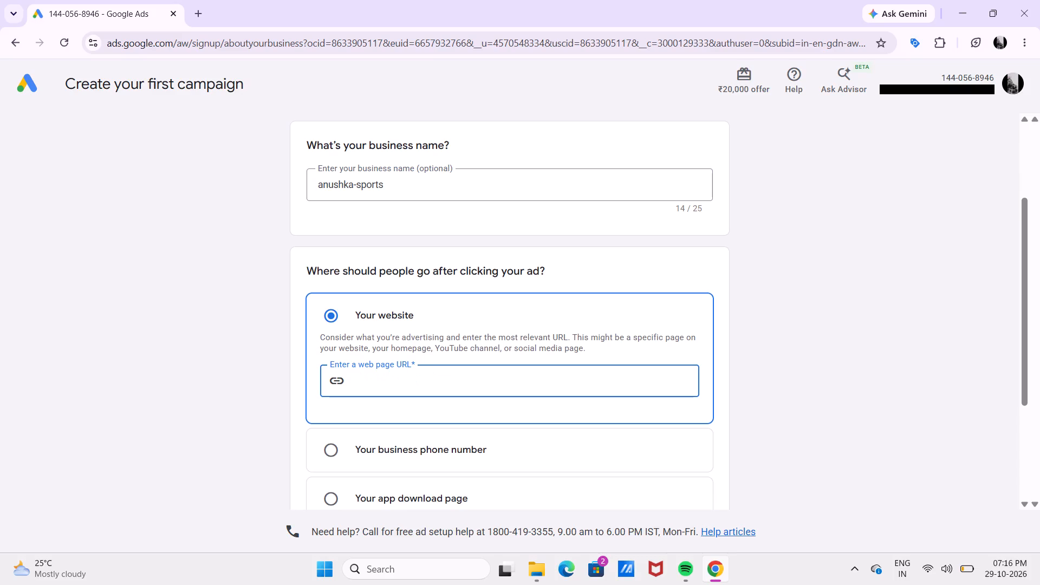
{"action": "scroll", "coordinate": [444, 380], "scroll_direction": "down", "scroll_amount": 1}
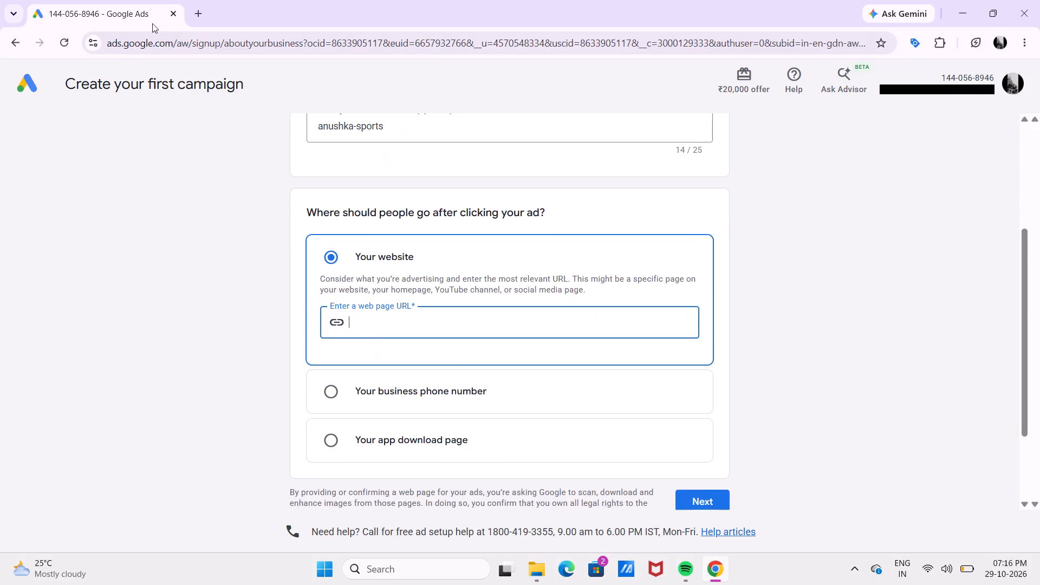
{"action": "left_click", "coordinate": [198, 16]}
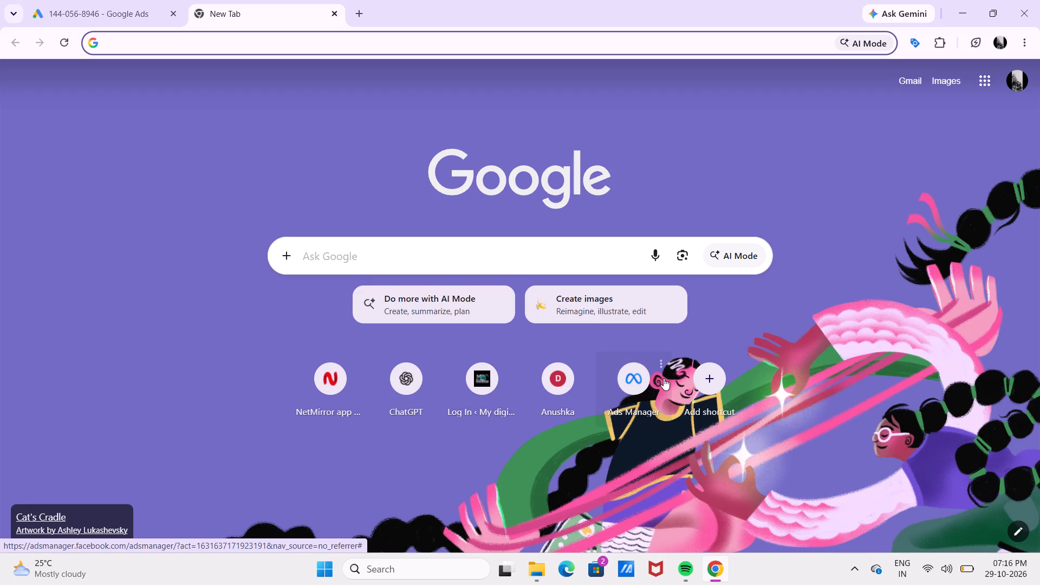
{"action": "left_click", "coordinate": [556, 371]}
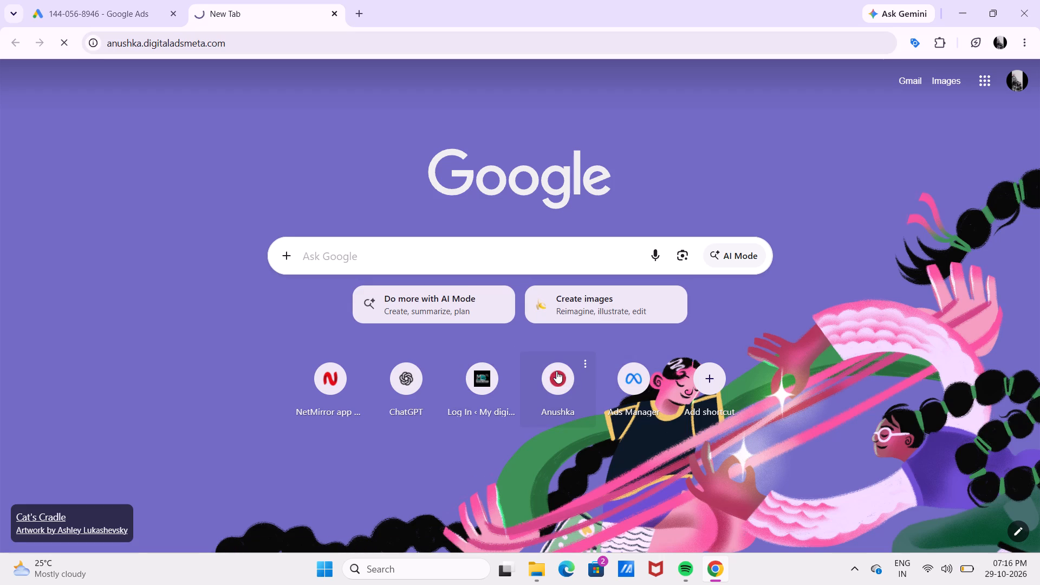
{"action": "left_click", "coordinate": [188, 45]}
{"action": "key", "text": "ctrl+c"}
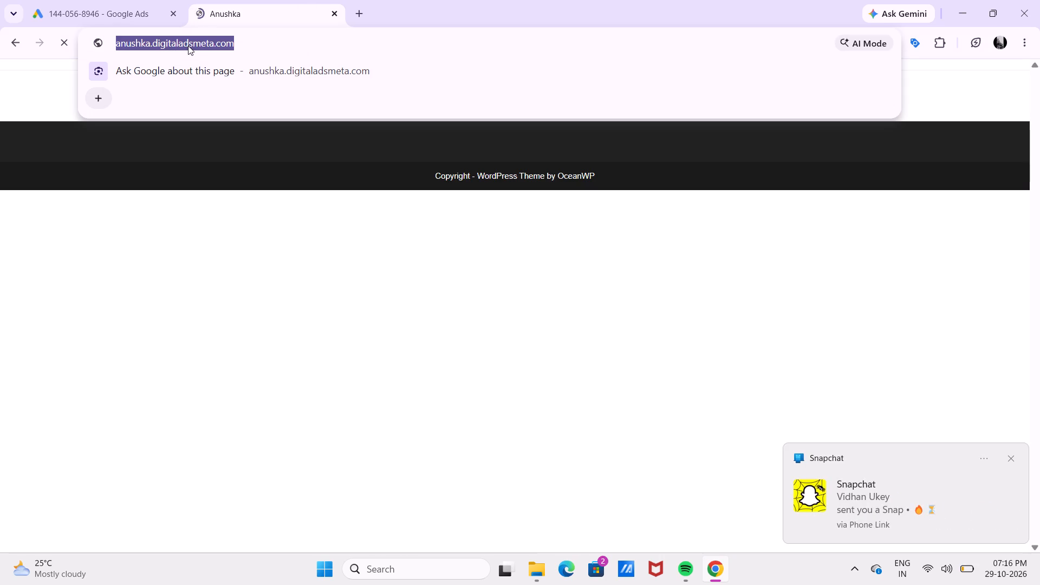
{"action": "left_click", "coordinate": [127, 6]}
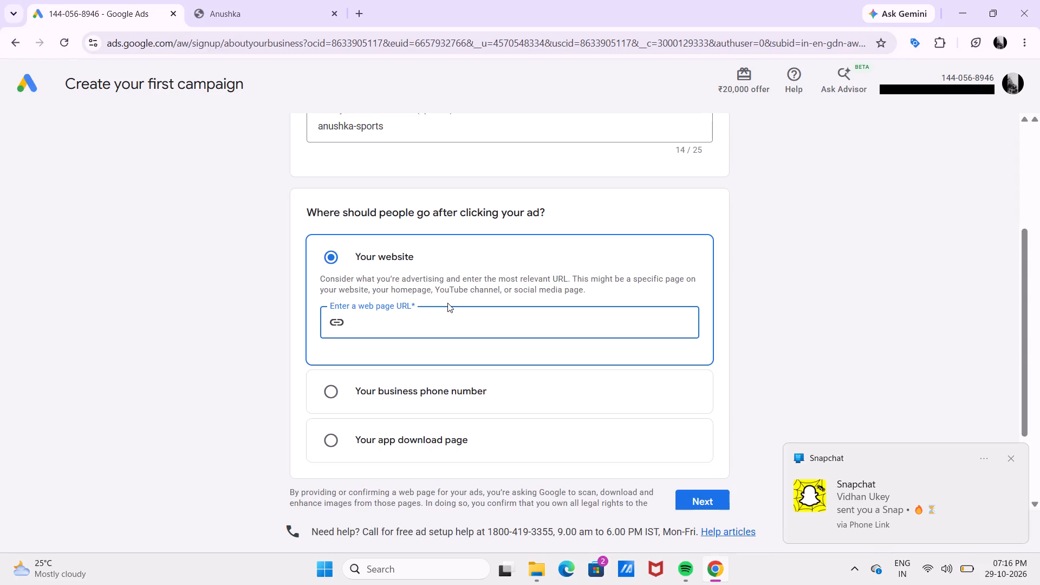
{"action": "key", "text": "ctrl+v"}
{"action": "scroll", "coordinate": [536, 391], "scroll_direction": "down", "scroll_amount": 1}
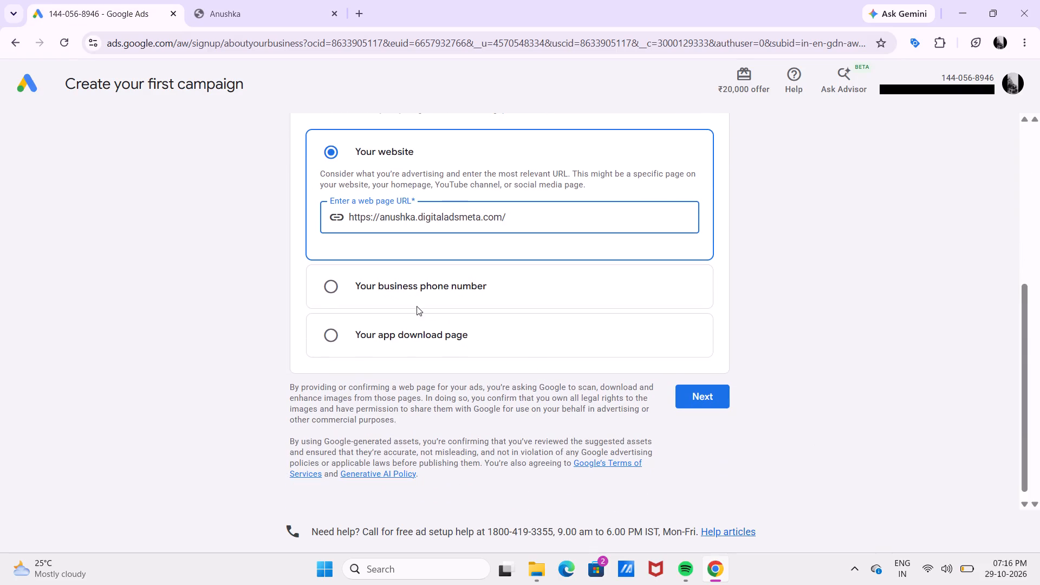
Keep the website as the place people go after clicking the ad, and submit the business details.
{"action": "left_click", "coordinate": [326, 283]}
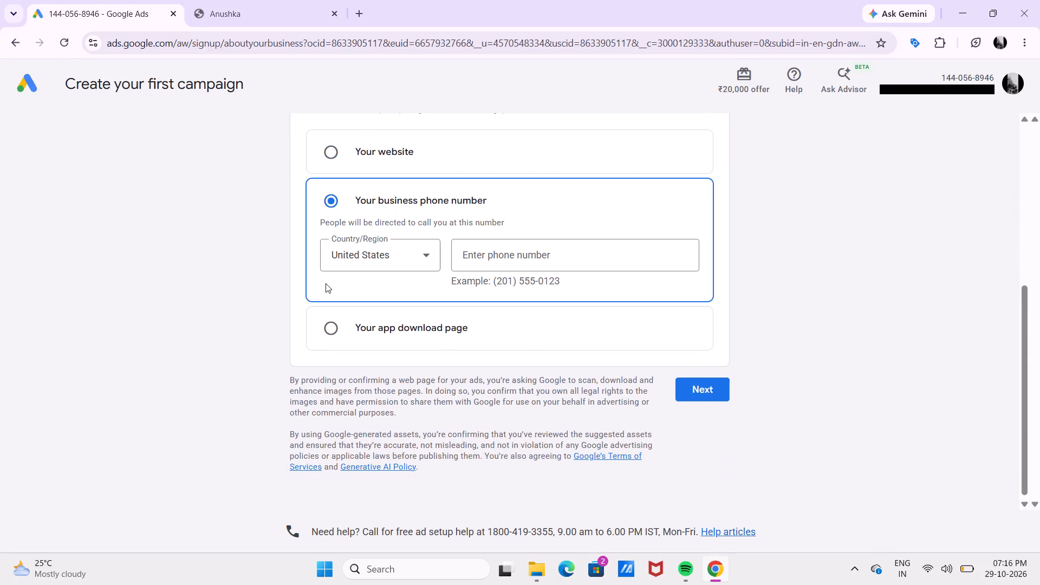
{"action": "left_click", "coordinate": [330, 155]}
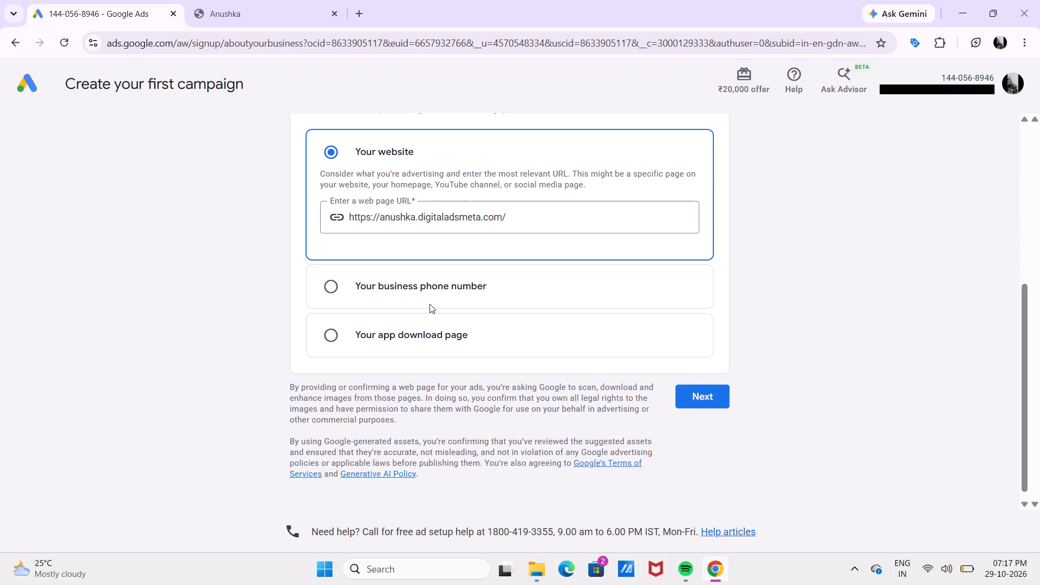
{"action": "scroll", "coordinate": [430, 304], "scroll_direction": "up", "scroll_amount": 1}
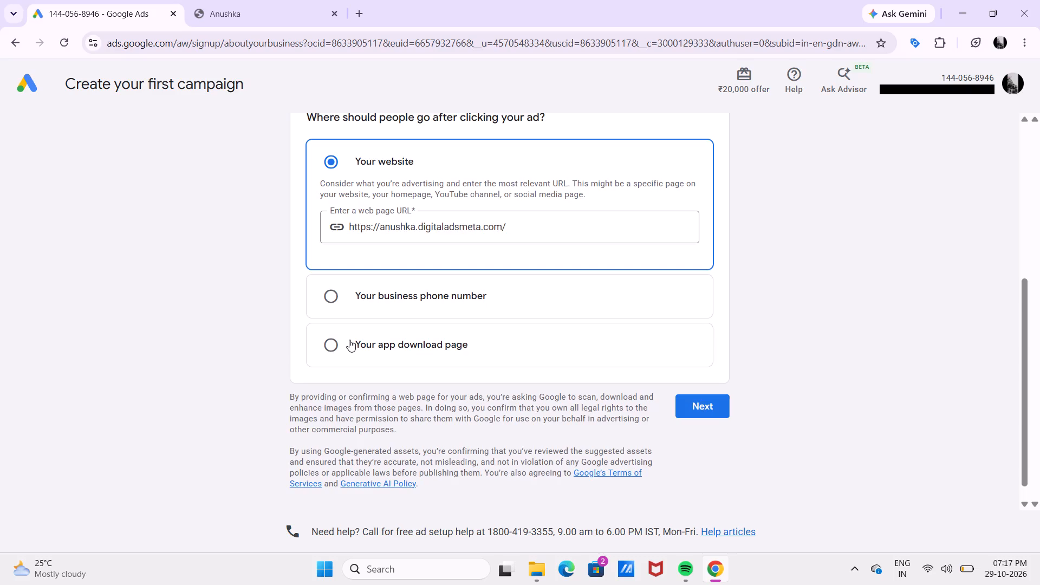
{"action": "scroll", "coordinate": [349, 340], "scroll_direction": "down", "scroll_amount": 4}
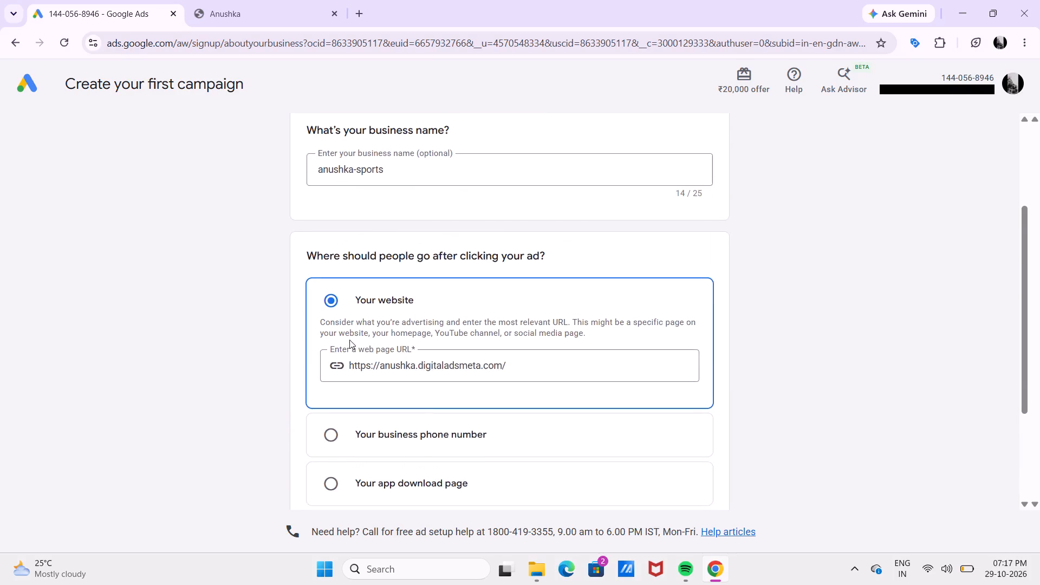
{"action": "scroll", "coordinate": [349, 340], "scroll_direction": "down", "scroll_amount": 2}
{"action": "scroll", "coordinate": [349, 340], "scroll_direction": "right", "scroll_amount": 1}
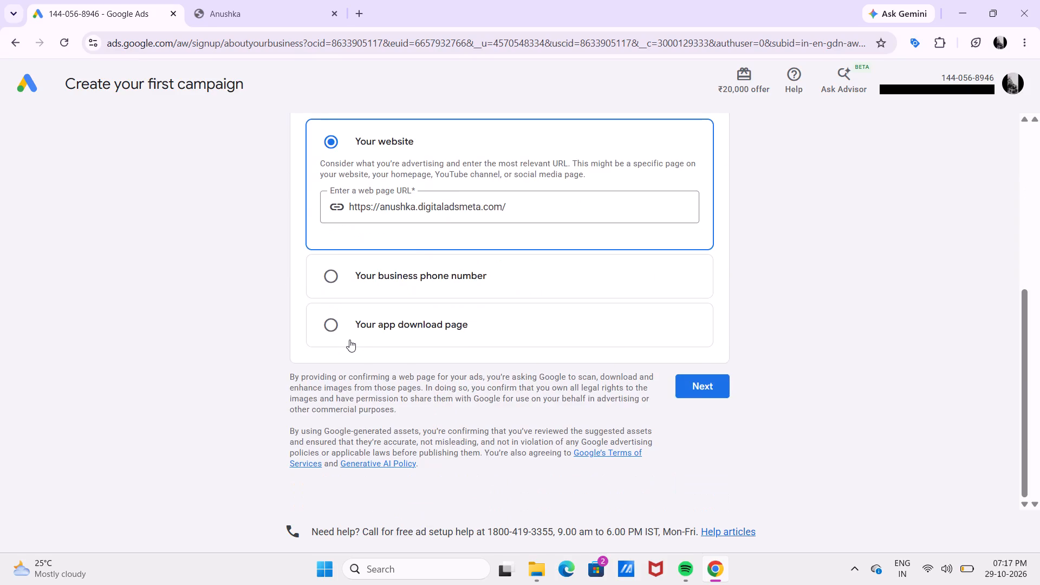
{"action": "left_click", "coordinate": [703, 387]}
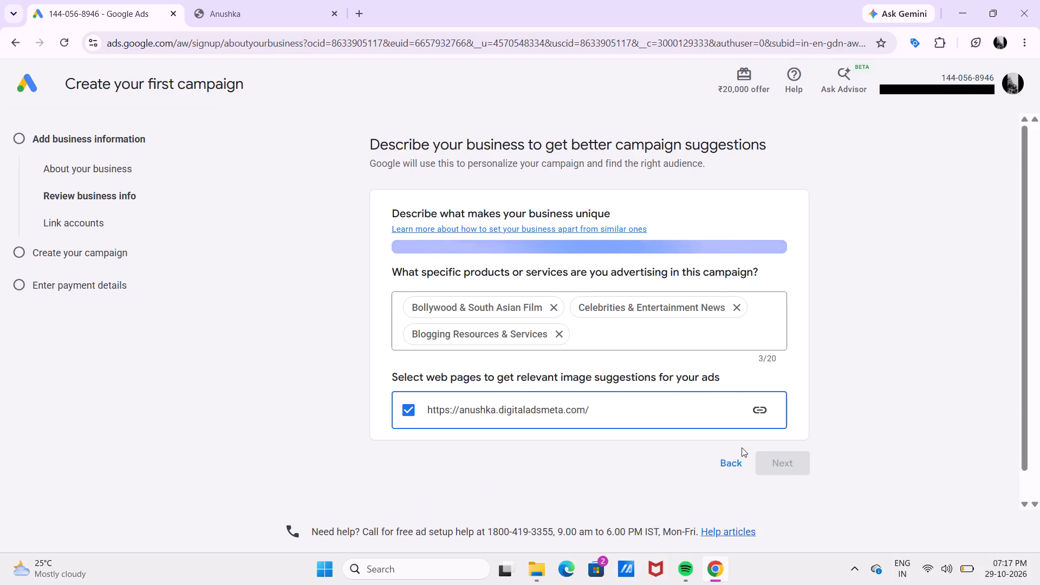
Accept the suggested products, services and web page with the business description left blank, and continue to account linking.
{"action": "scroll", "coordinate": [737, 458], "scroll_direction": "down", "scroll_amount": 6}
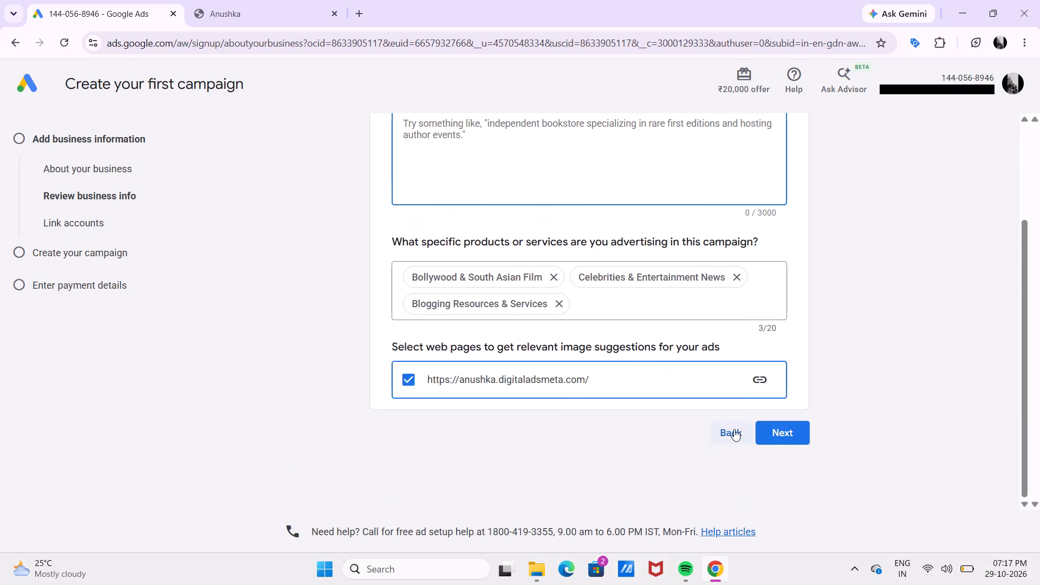
{"action": "left_click", "coordinate": [782, 433]}
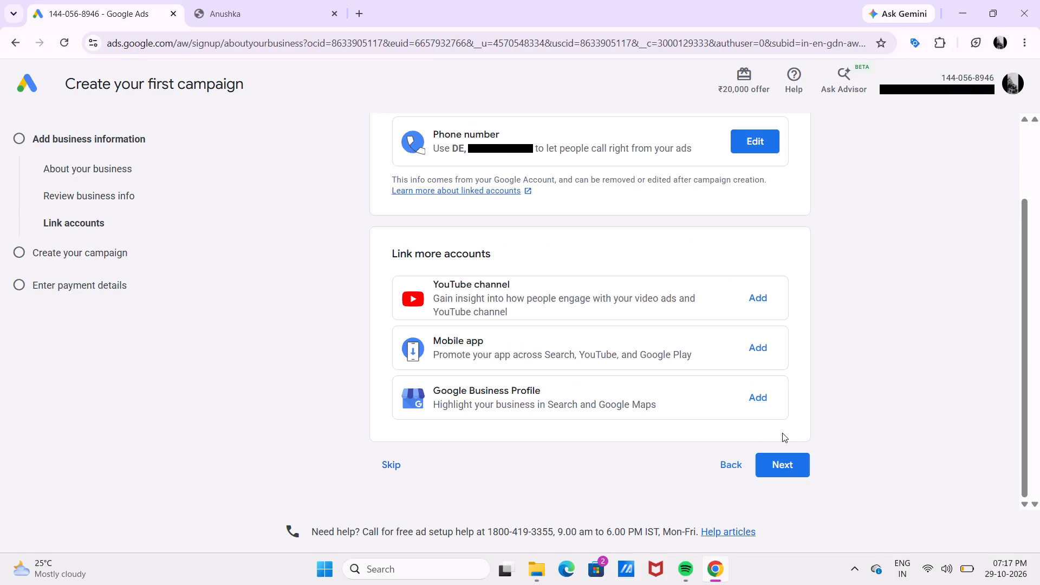
{"action": "left_click", "coordinate": [744, 458]}
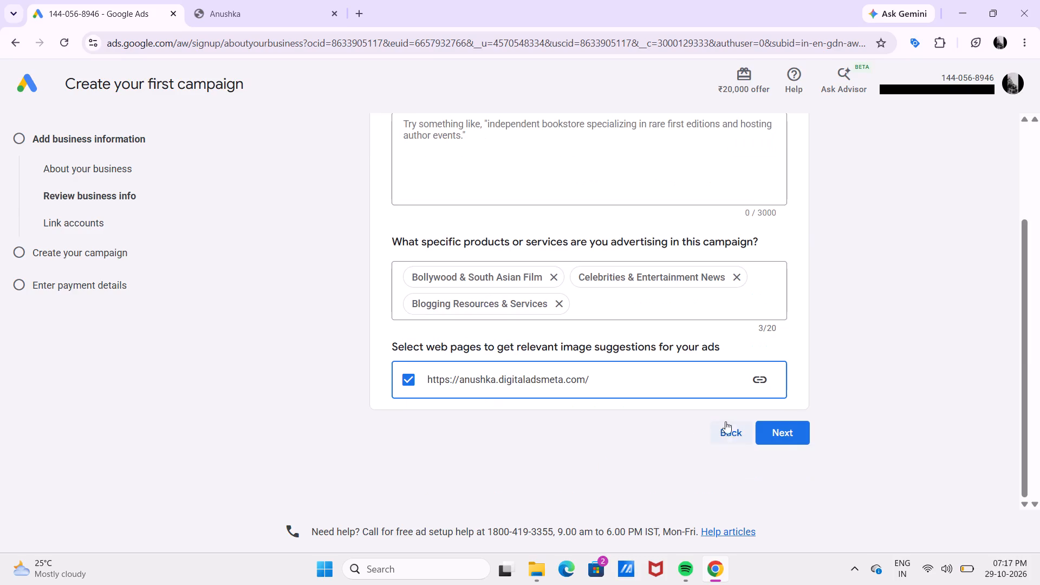
{"action": "left_click", "coordinate": [778, 438]}
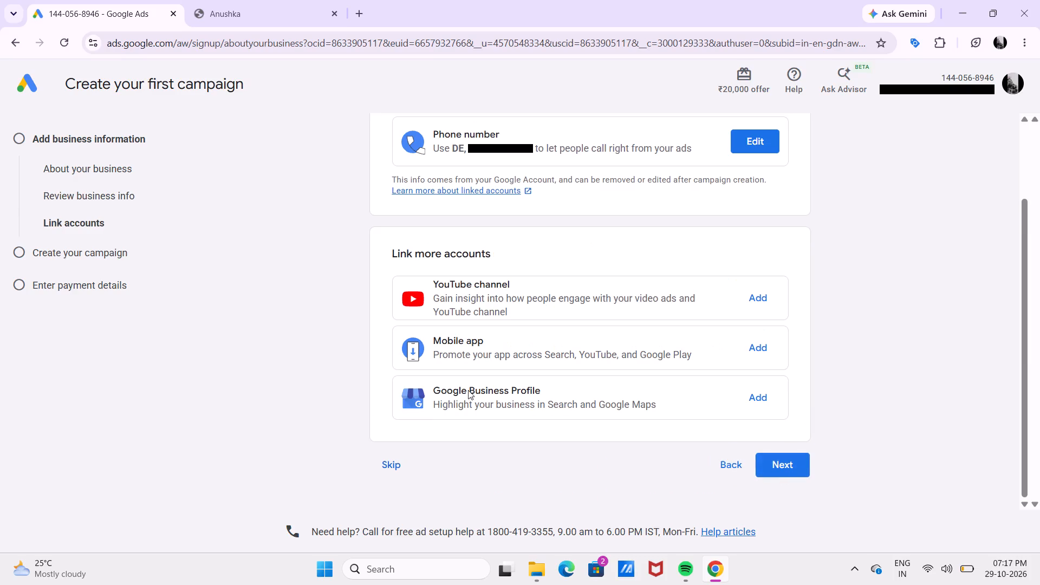
Skip linking accounts and choosing a campaign goal to reach the campaign type selection.
{"action": "left_click", "coordinate": [391, 462]}
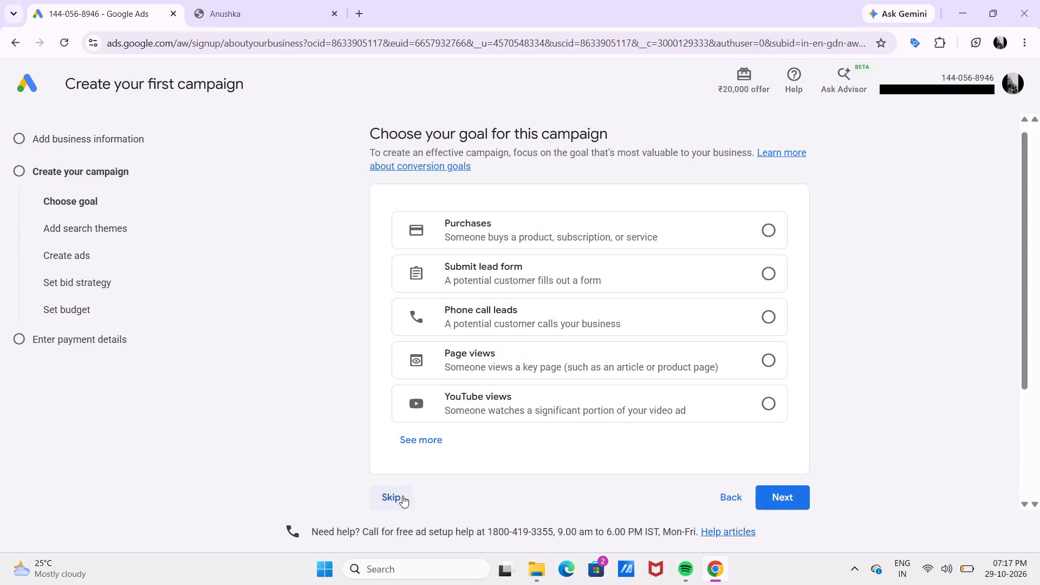
{"action": "left_click", "coordinate": [402, 496]}
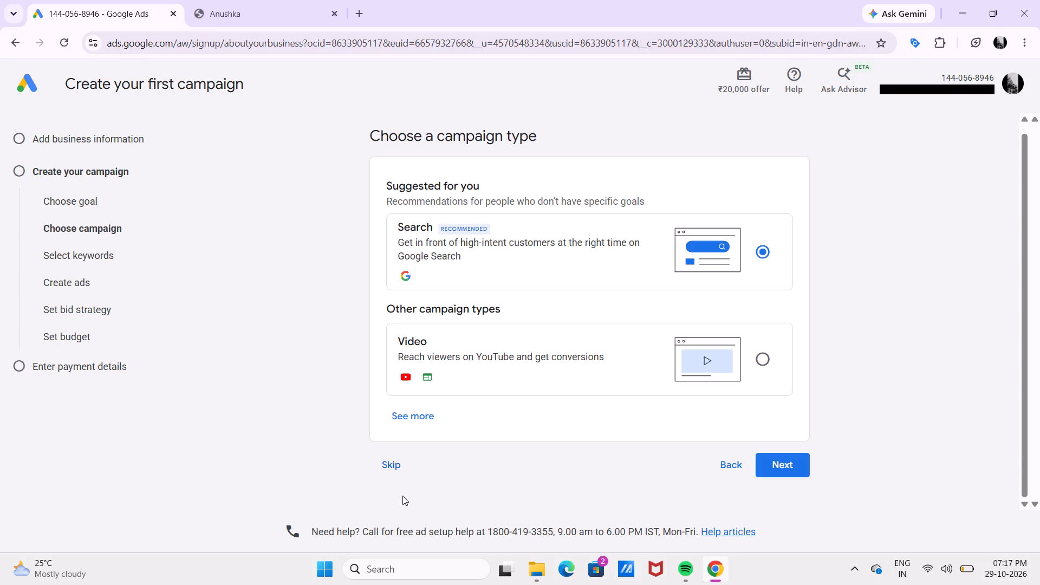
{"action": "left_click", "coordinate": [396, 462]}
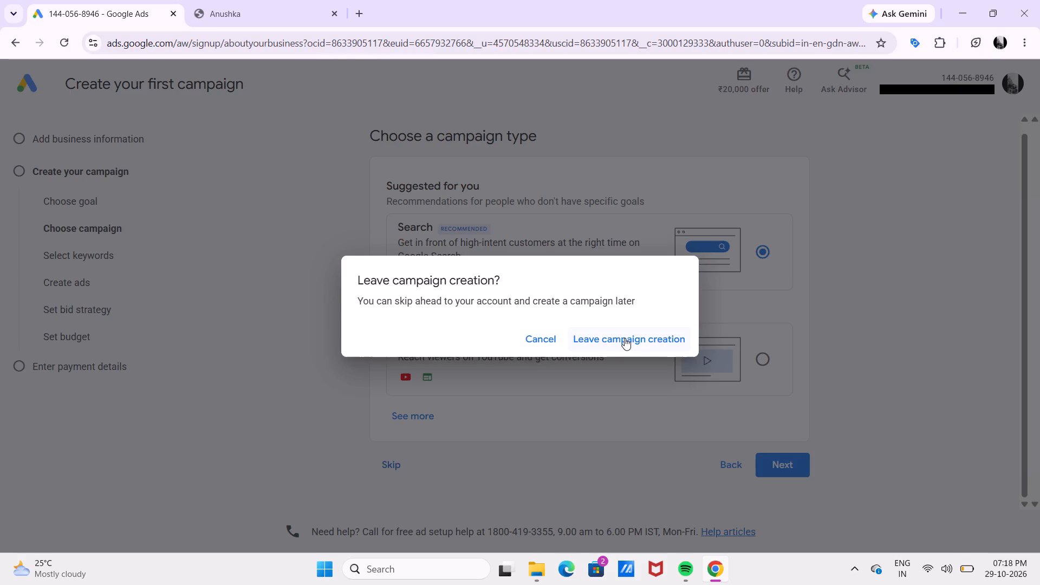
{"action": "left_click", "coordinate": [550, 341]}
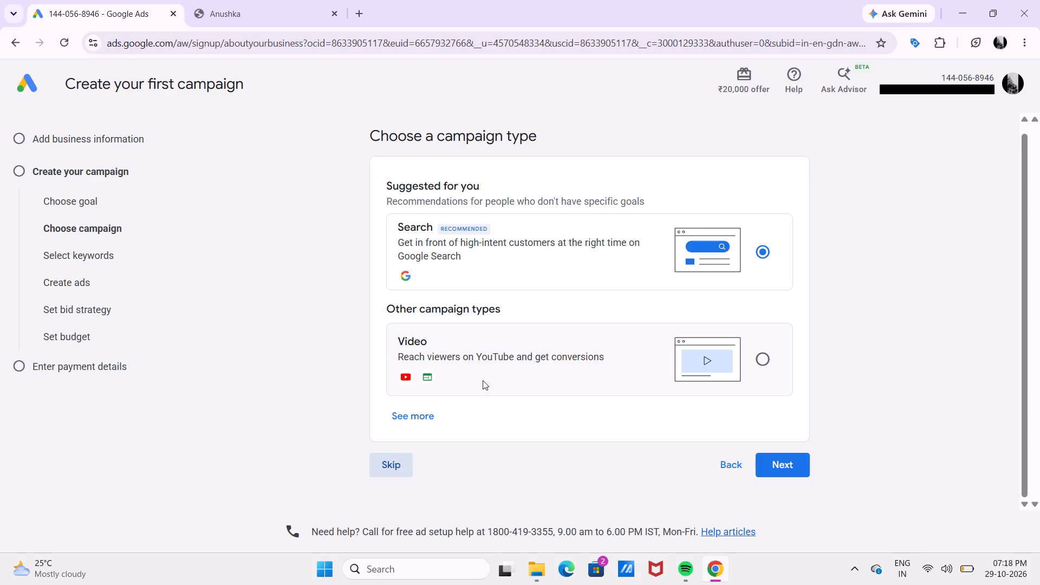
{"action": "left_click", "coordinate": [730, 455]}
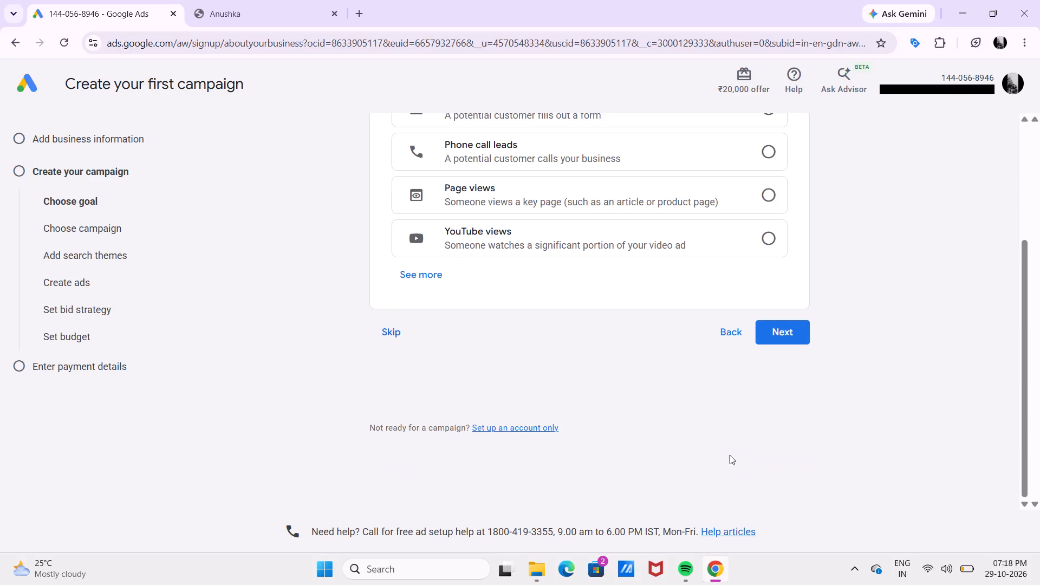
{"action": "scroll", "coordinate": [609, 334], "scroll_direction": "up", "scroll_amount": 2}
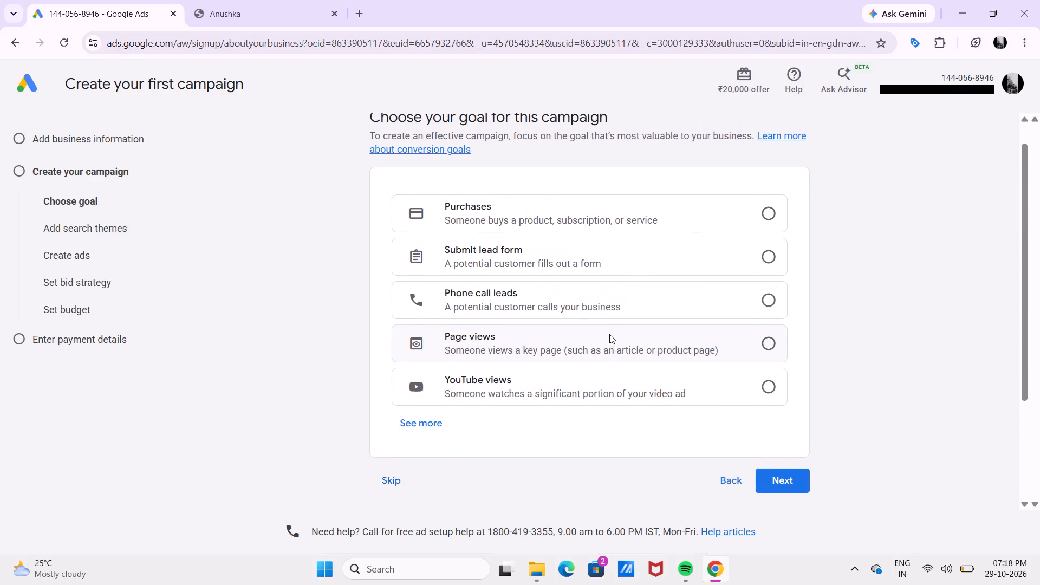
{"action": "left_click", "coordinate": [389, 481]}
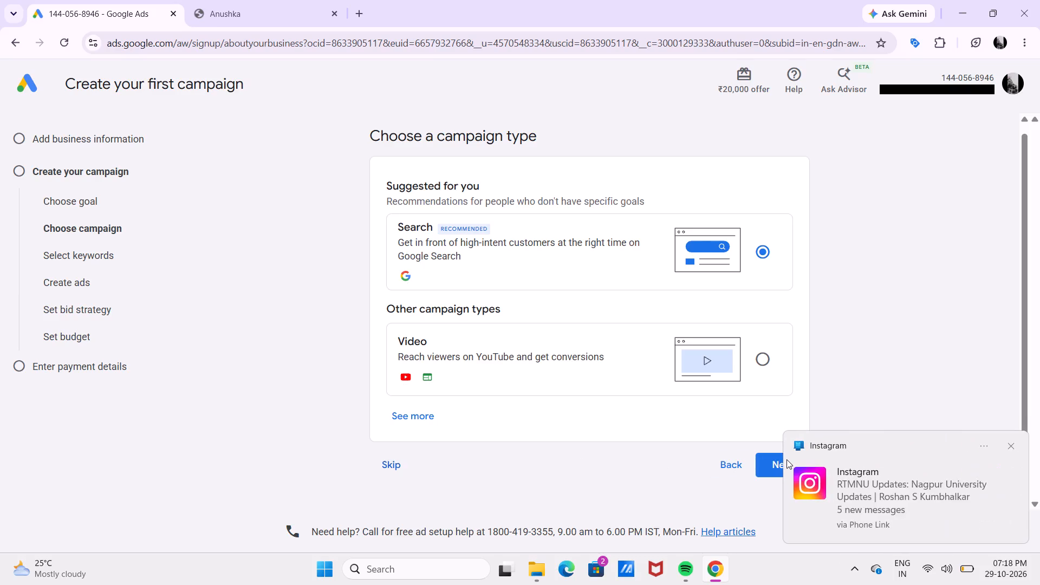
Dismiss the Instagram notification, keep Search as the campaign type, and continue to the Search campaign setup.
{"action": "left_click", "coordinate": [1009, 444]}
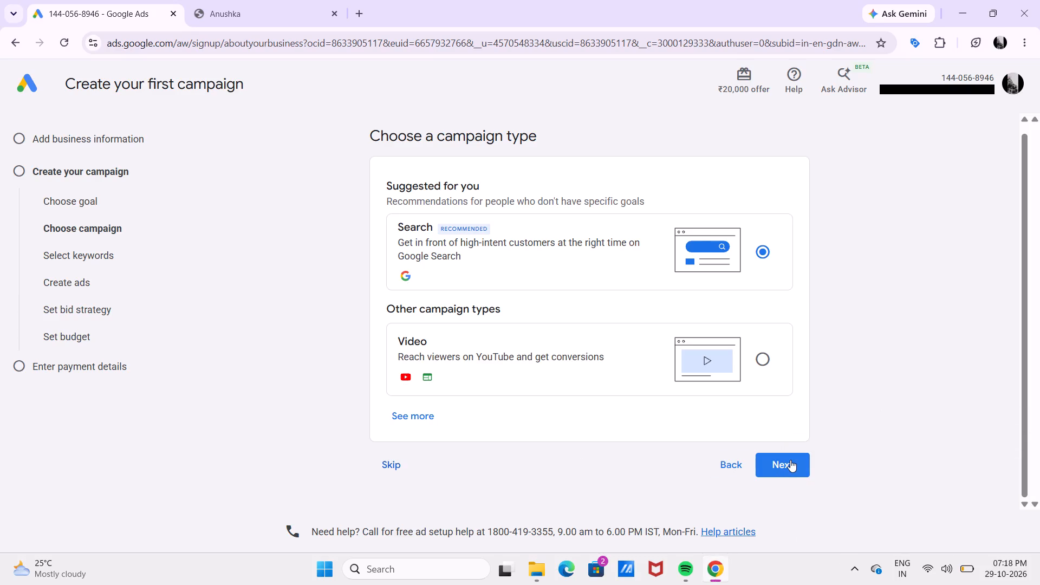
{"action": "left_click", "coordinate": [790, 460]}
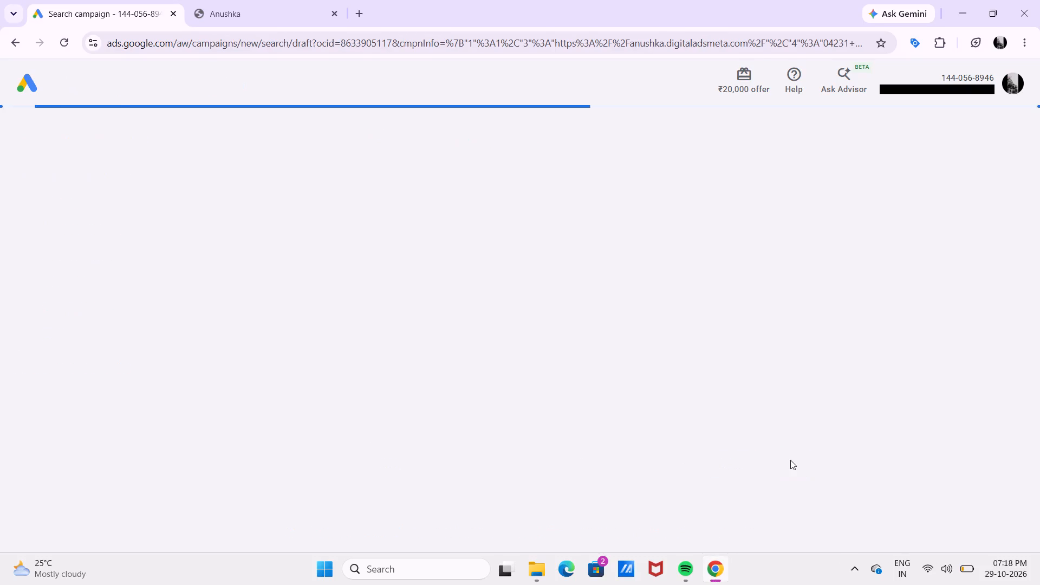
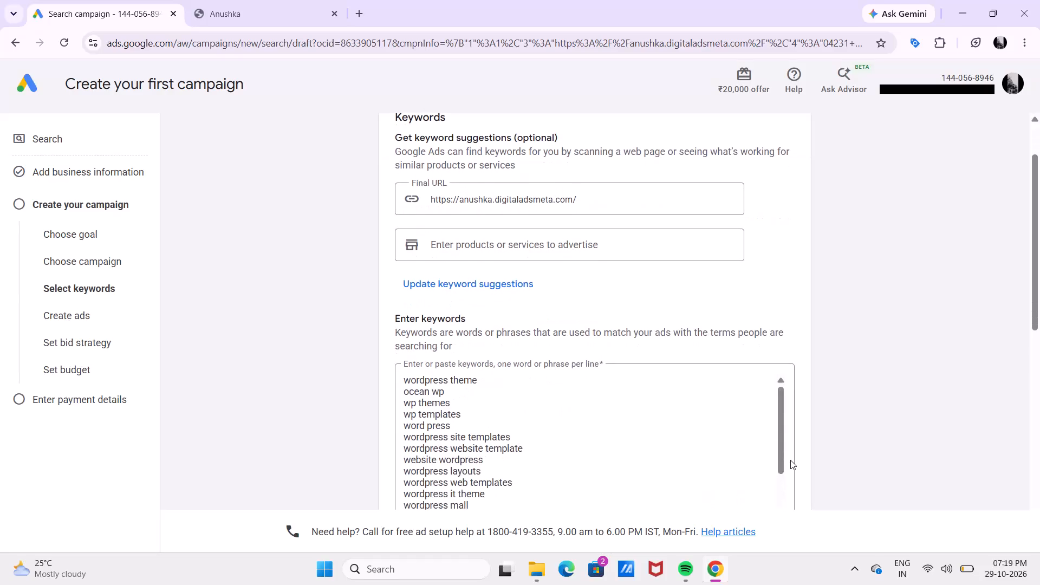
Keep the suggested keywords and the default location, language, audience and network settings, and continue to ad creation.
{"action": "scroll", "coordinate": [790, 460], "scroll_direction": "down", "scroll_amount": 3}
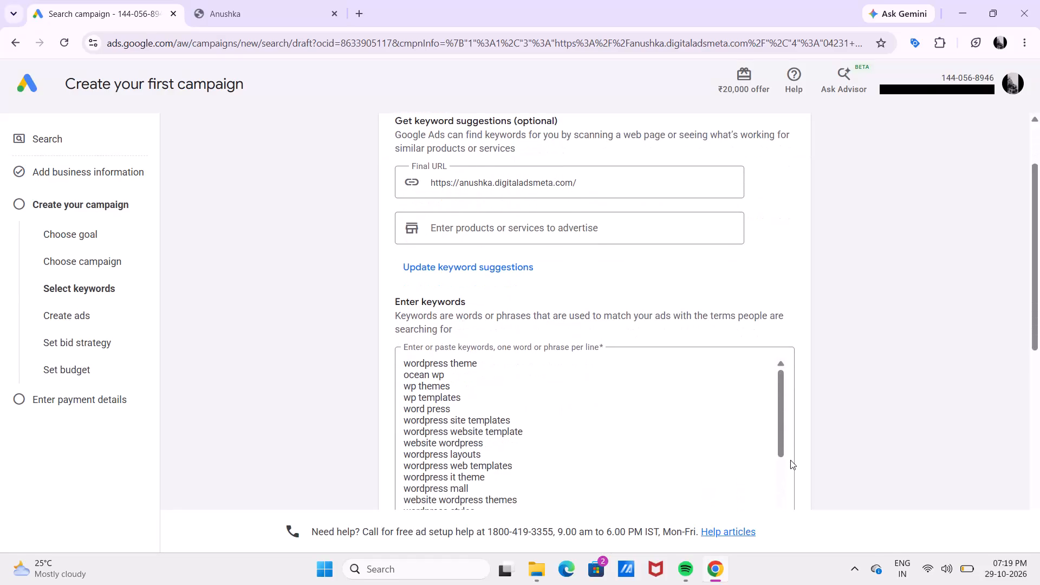
{"action": "scroll", "coordinate": [613, 320], "scroll_direction": "up", "scroll_amount": 1}
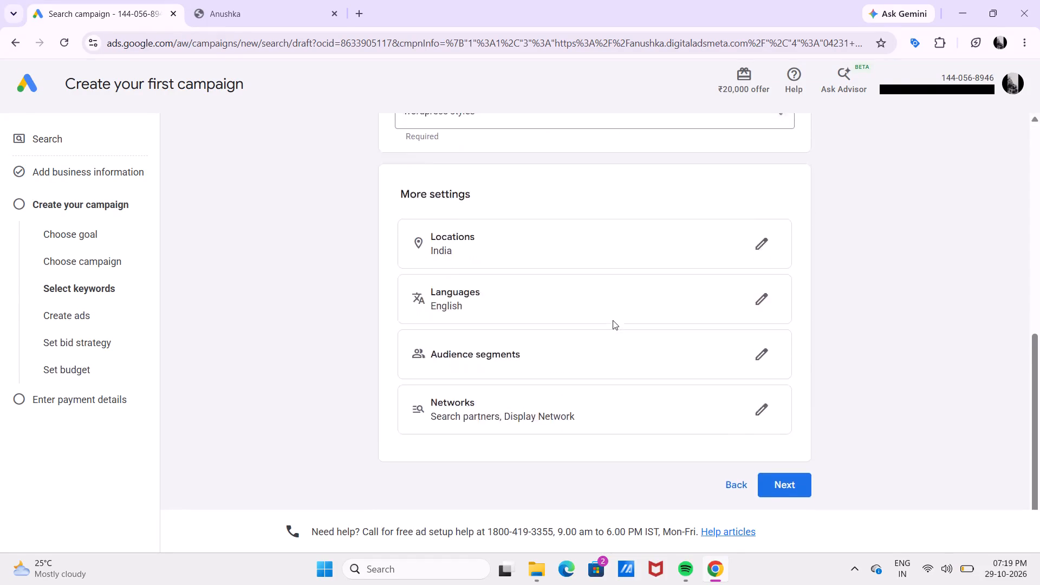
{"action": "scroll", "coordinate": [613, 320], "scroll_direction": "up", "scroll_amount": 2}
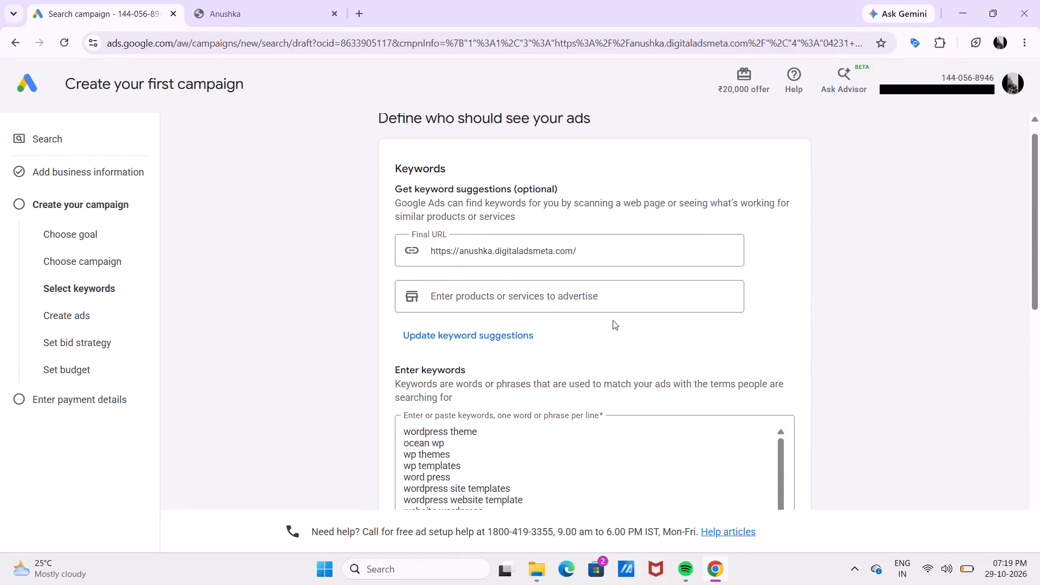
{"action": "left_click", "coordinate": [613, 320]}
{"action": "scroll", "coordinate": [613, 320], "scroll_direction": "down", "scroll_amount": 11}
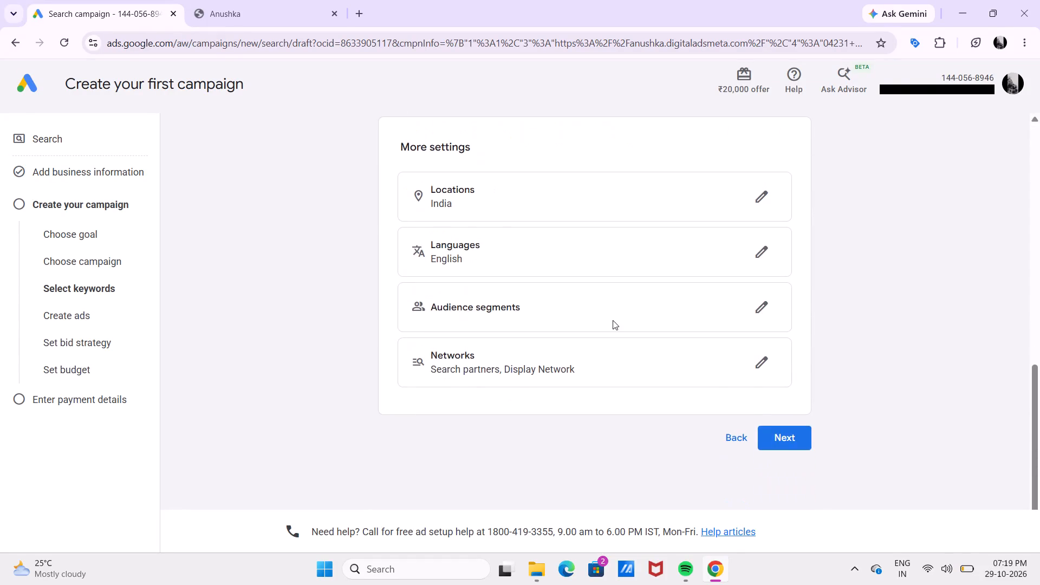
{"action": "left_click", "coordinate": [781, 443]}
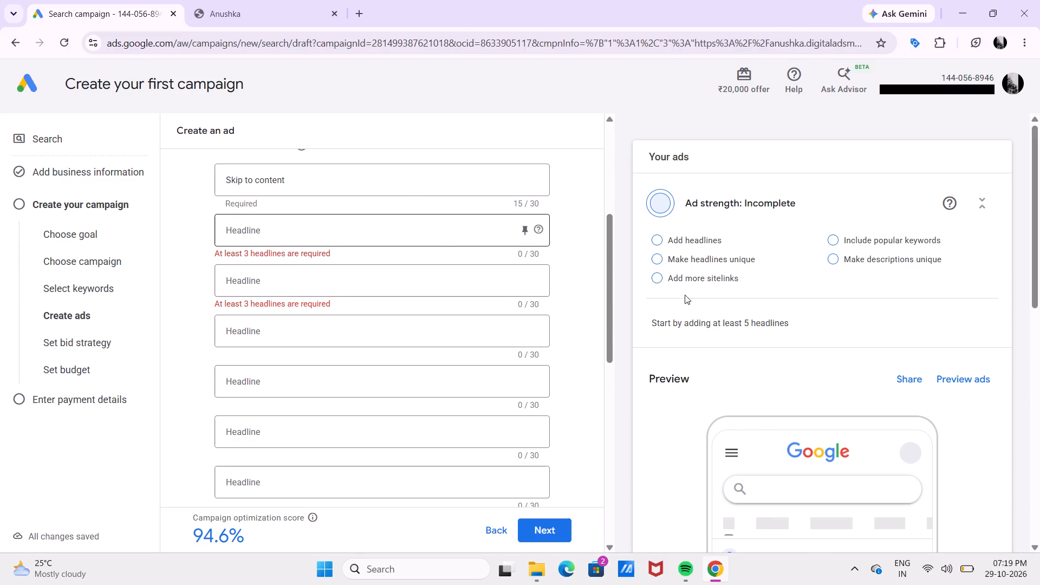
Leave the ad creation stage and go back through the keywords stage to the campaign type selection.
{"action": "scroll", "coordinate": [326, 354], "scroll_direction": "down", "scroll_amount": 3}
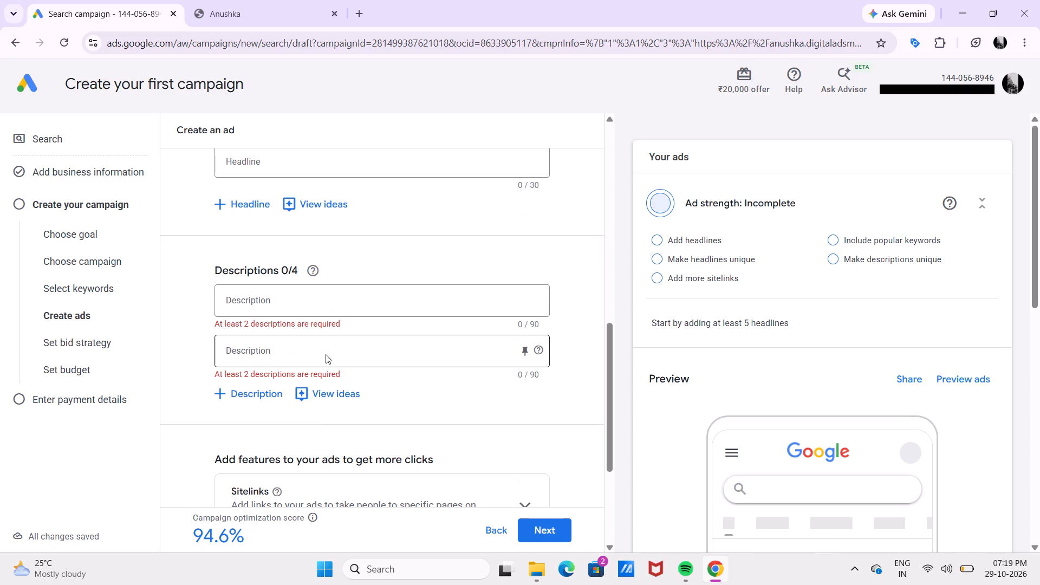
{"action": "scroll", "coordinate": [326, 354], "scroll_direction": "up", "scroll_amount": 9}
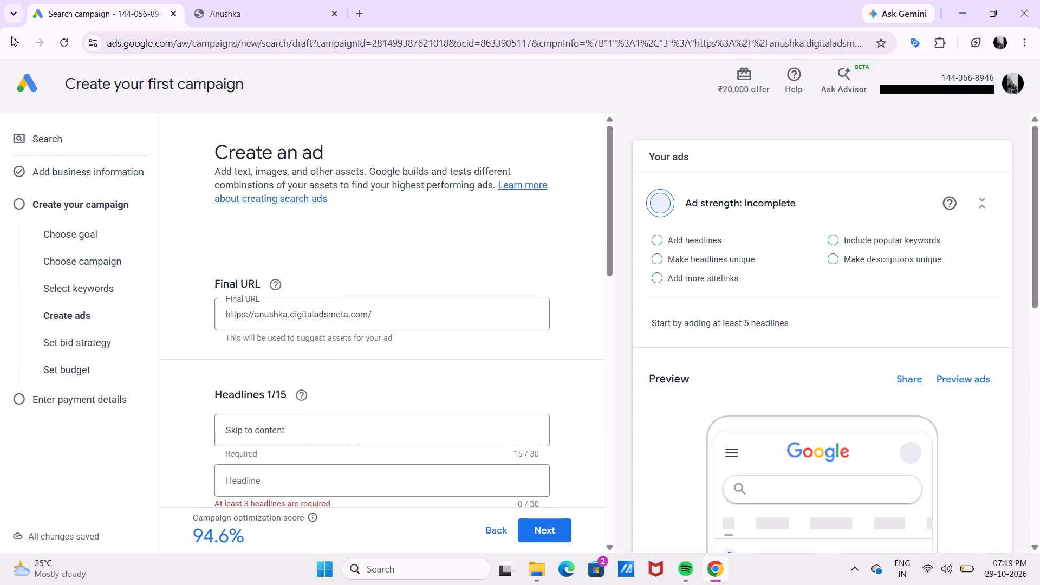
{"action": "left_click", "coordinate": [9, 42]}
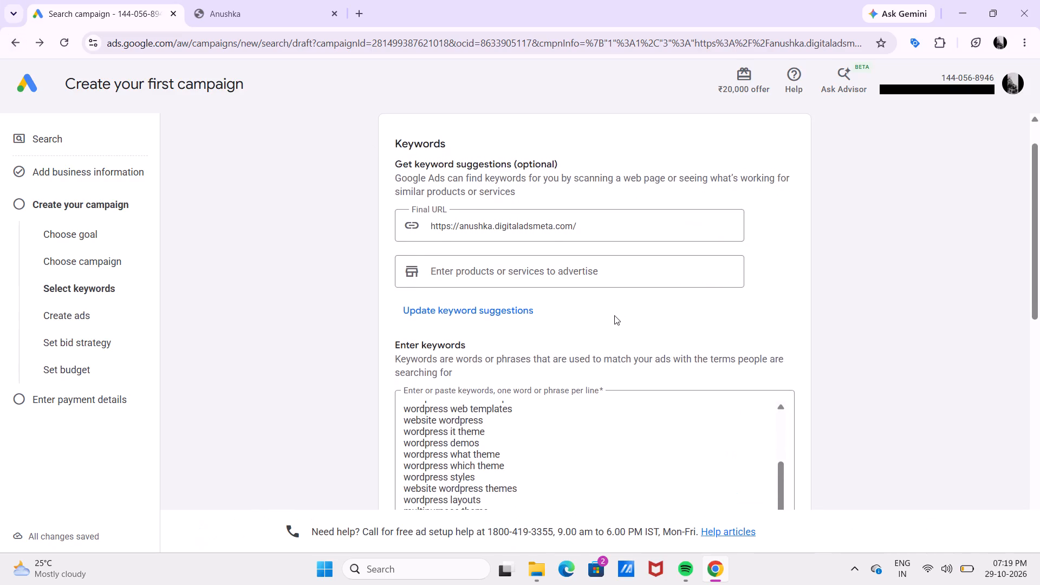
{"action": "scroll", "coordinate": [614, 315], "scroll_direction": "down", "scroll_amount": 4}
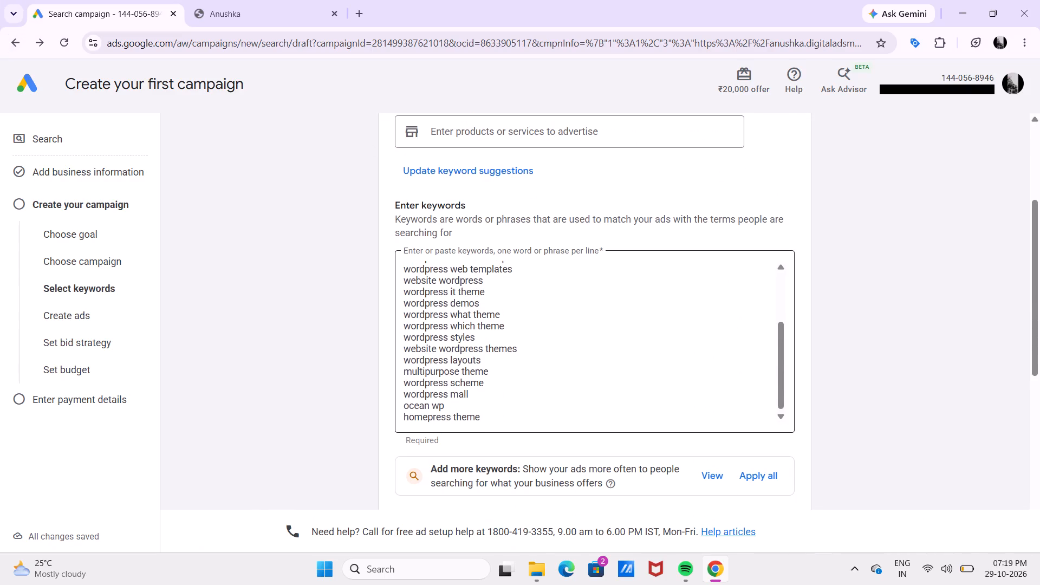
{"action": "scroll", "coordinate": [614, 315], "scroll_direction": "down", "scroll_amount": 6}
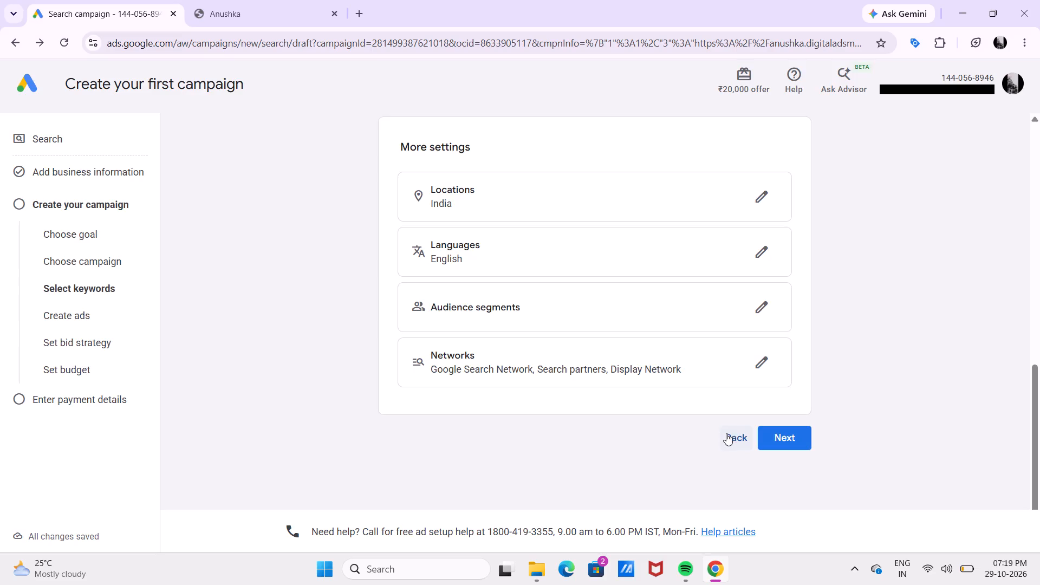
{"action": "left_click", "coordinate": [726, 433]}
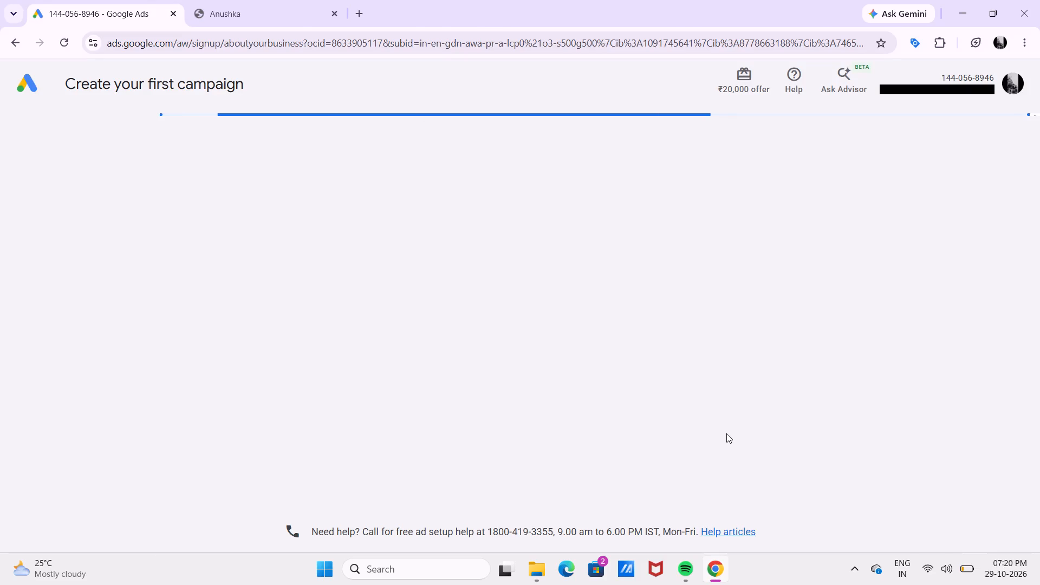
Skip choosing a campaign type and leave campaign creation to reach the account settings.
{"action": "left_click", "coordinate": [389, 475]}
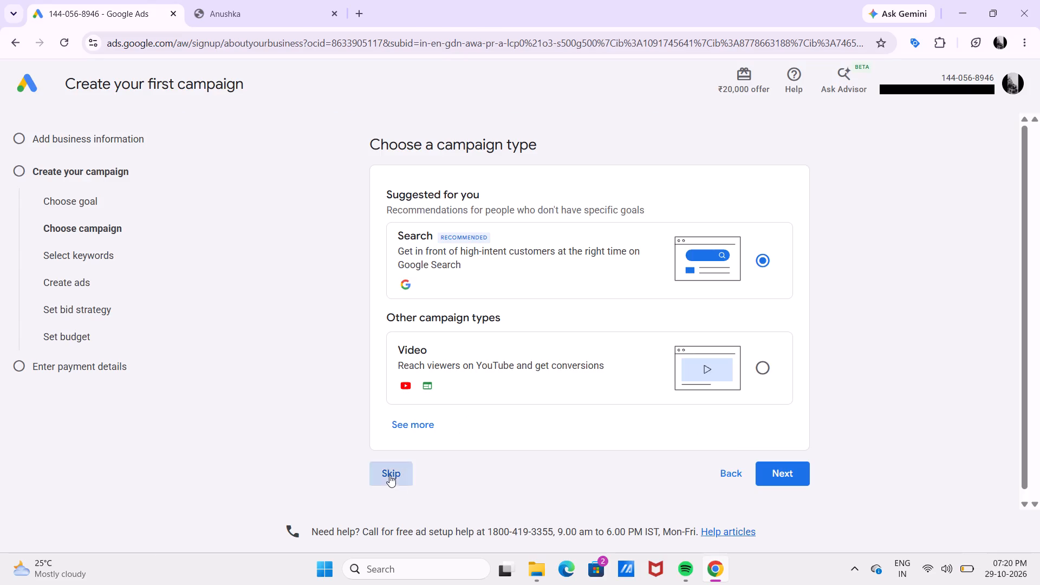
{"action": "left_click", "coordinate": [628, 339]}
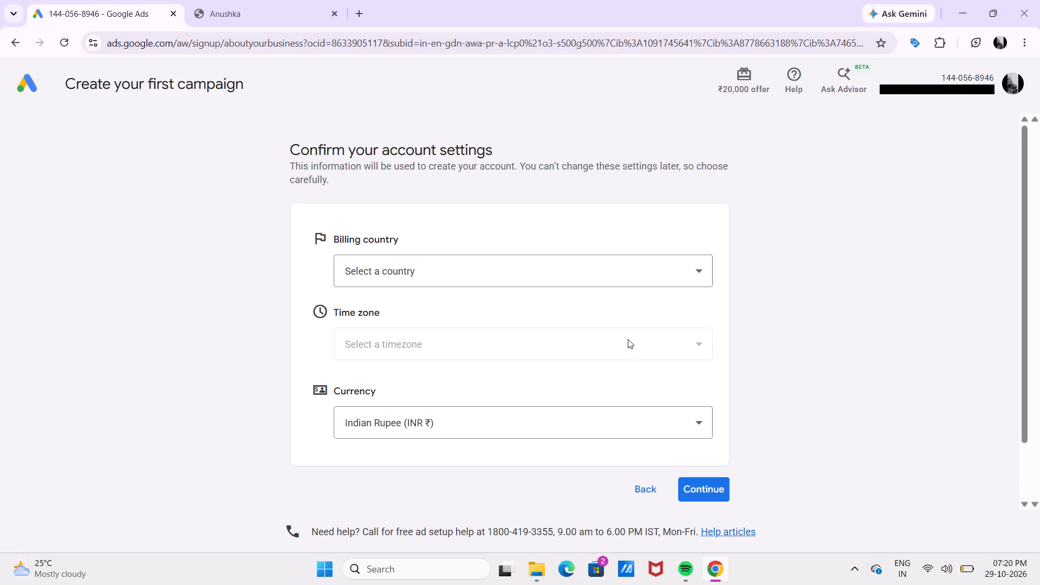
Confirm the account settings with India as billing country, (GMT+05:30) India Time and Indian Rupee (INR ₹) as currency.
{"action": "left_click", "coordinate": [699, 271]}
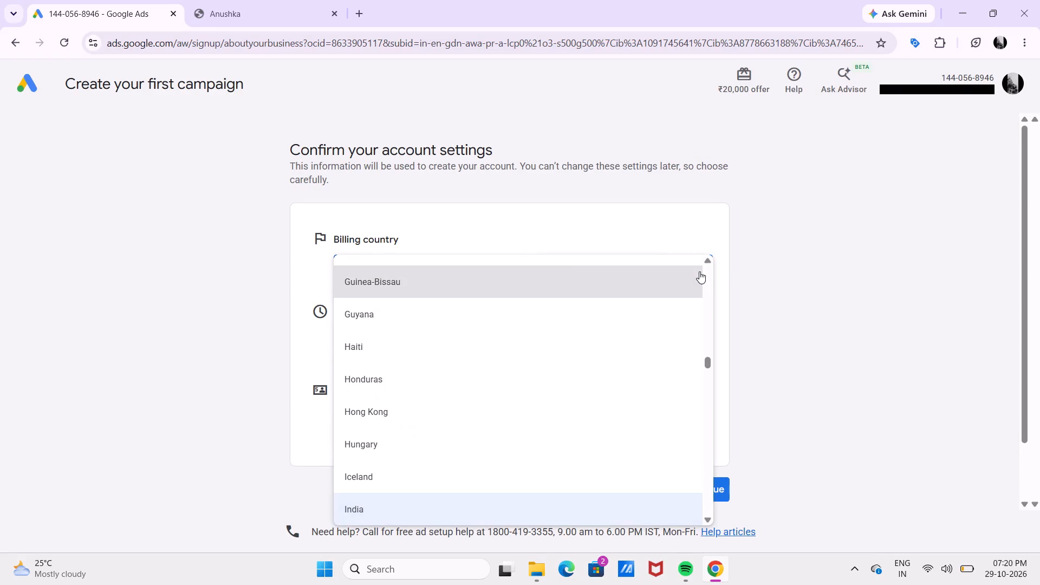
{"action": "left_click", "coordinate": [726, 193]}
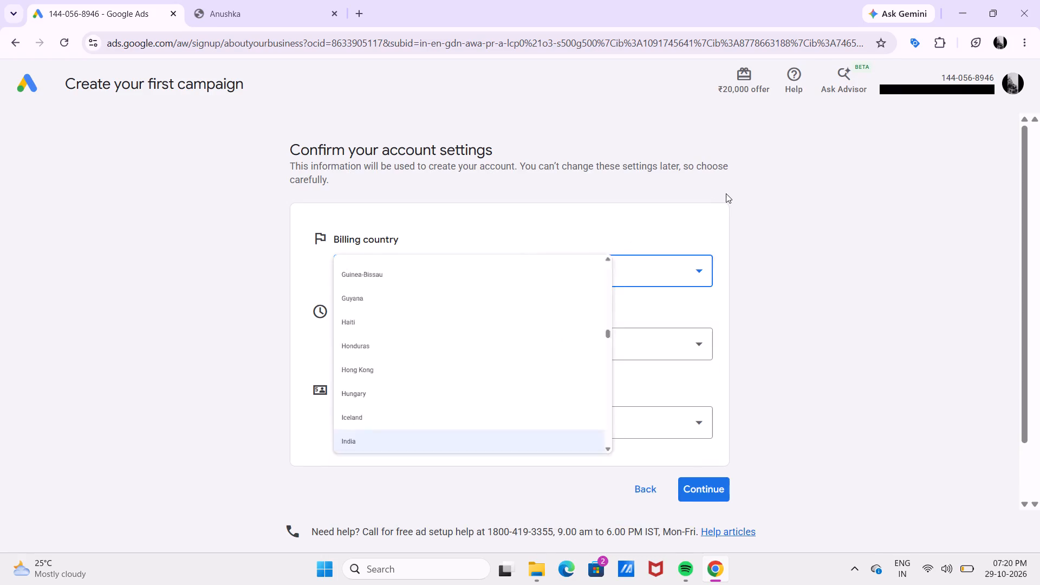
{"action": "scroll", "coordinate": [558, 352], "scroll_direction": "down", "scroll_amount": 1}
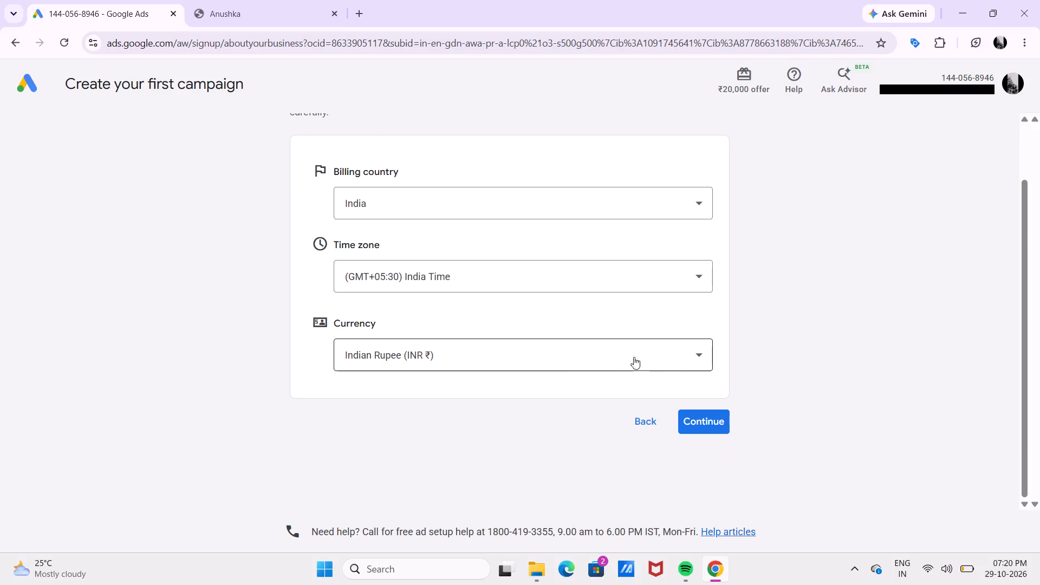
{"action": "left_click", "coordinate": [482, 351]}
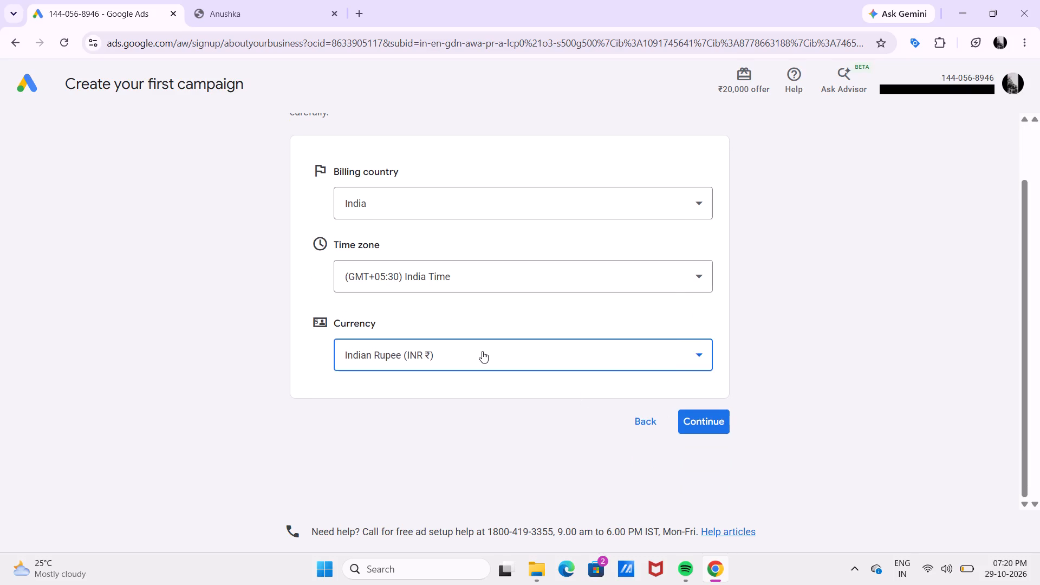
{"action": "left_click", "coordinate": [482, 351]}
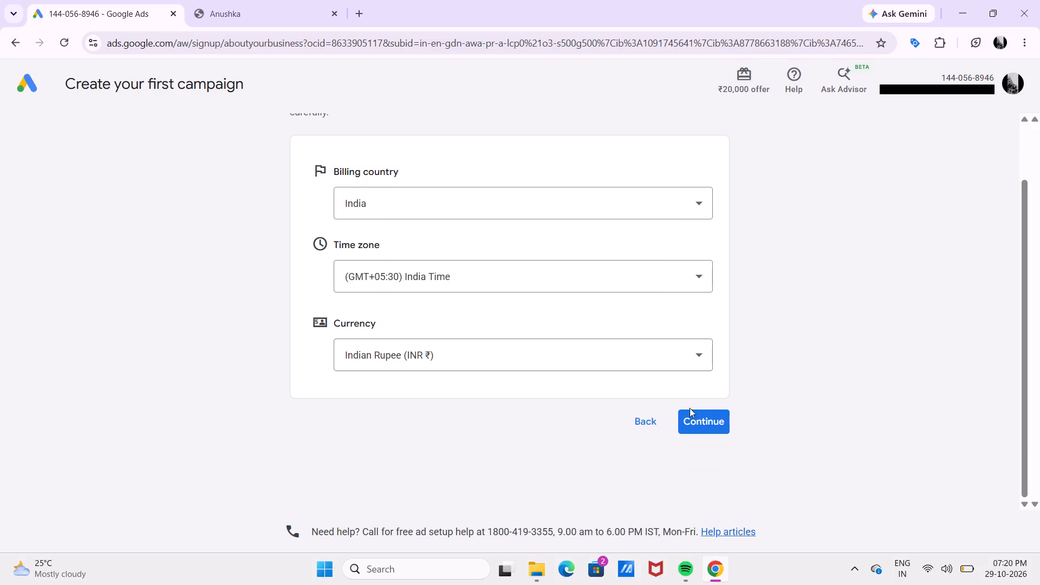
{"action": "left_click", "coordinate": [700, 413]}
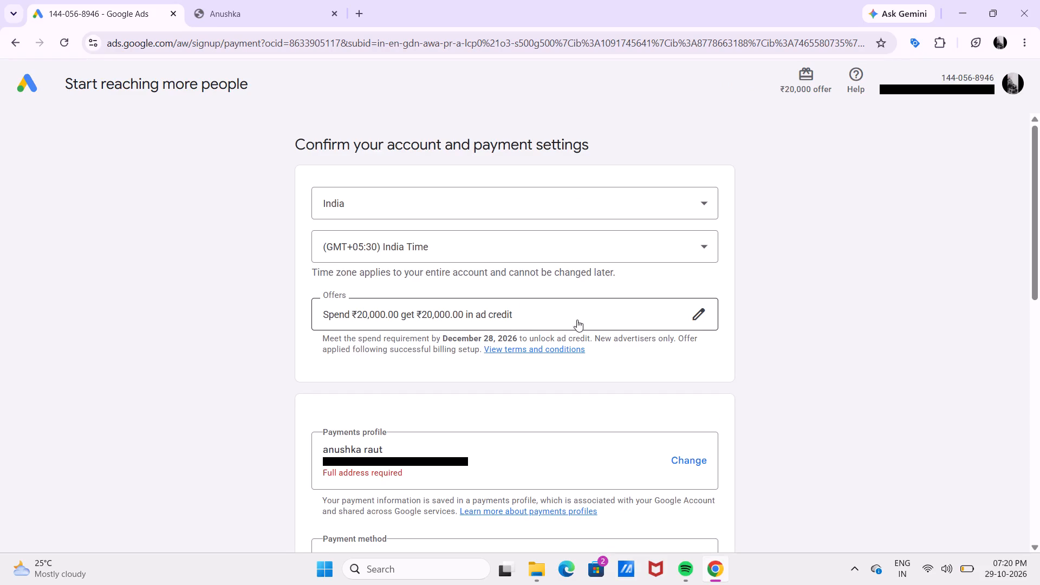
View the available sign-up offers and close them without changing the selected offer.
{"action": "left_click", "coordinate": [634, 317]}
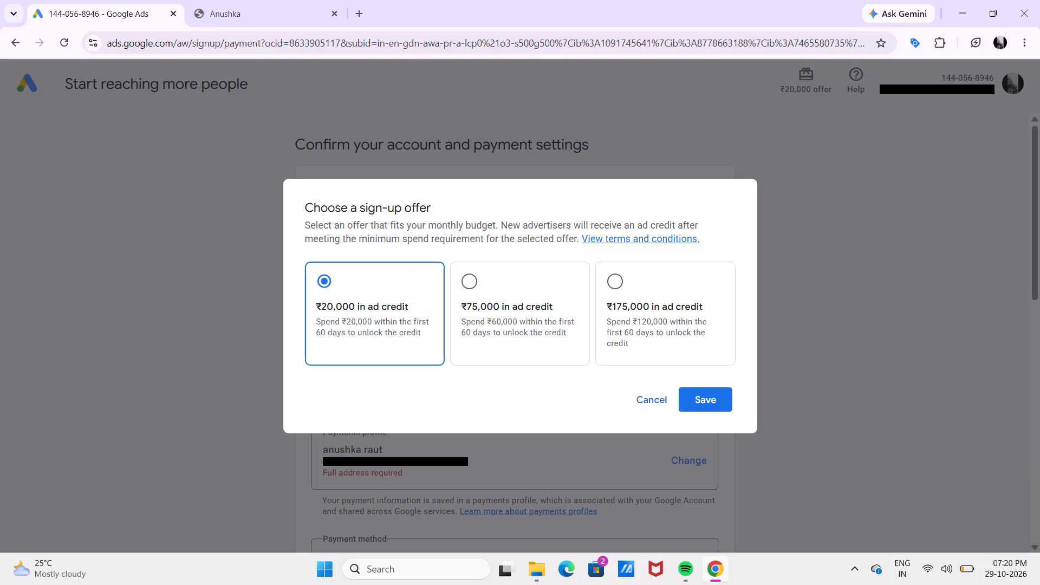
{"action": "left_click", "coordinate": [654, 398]}
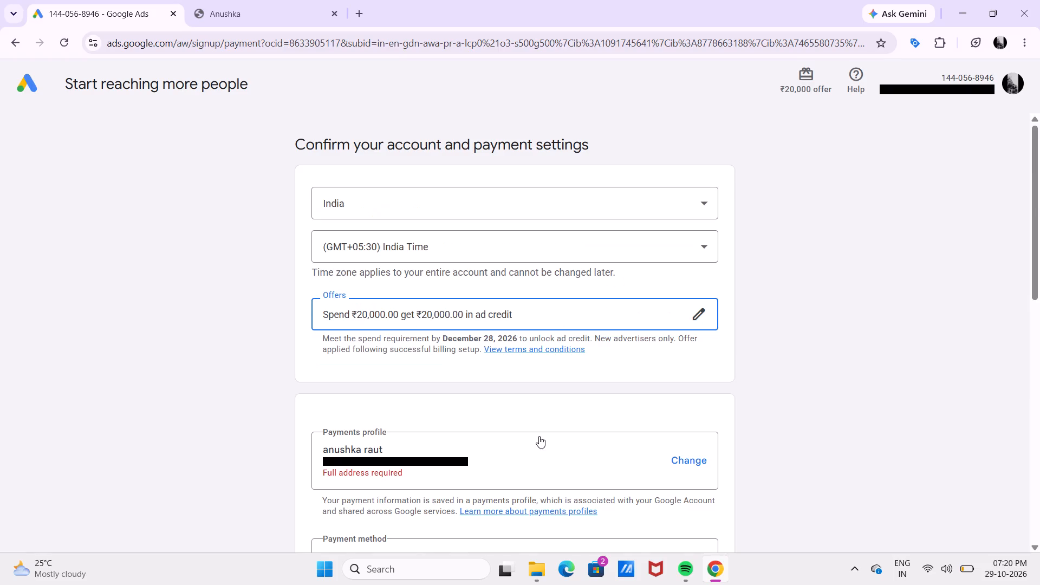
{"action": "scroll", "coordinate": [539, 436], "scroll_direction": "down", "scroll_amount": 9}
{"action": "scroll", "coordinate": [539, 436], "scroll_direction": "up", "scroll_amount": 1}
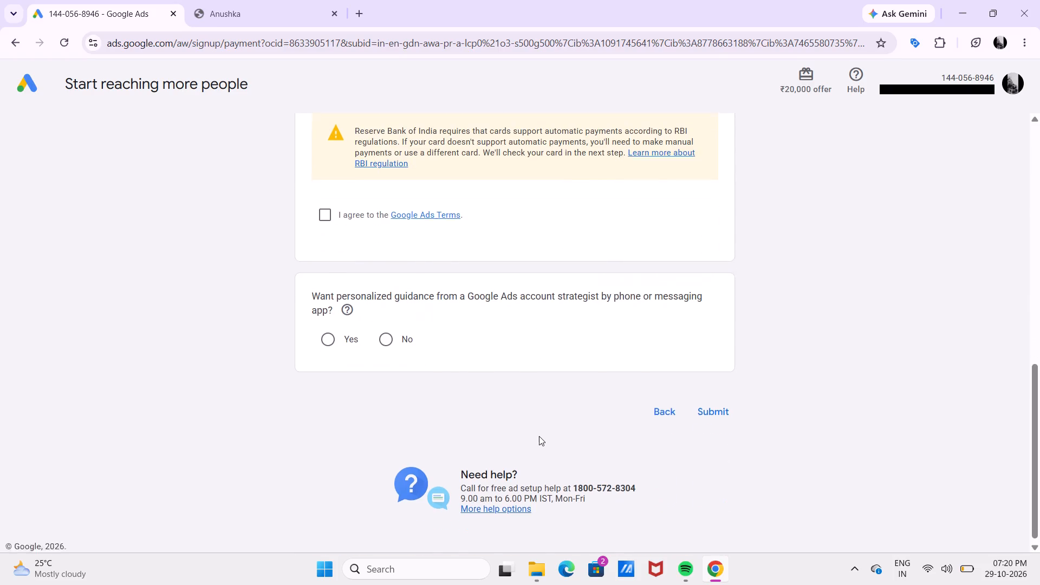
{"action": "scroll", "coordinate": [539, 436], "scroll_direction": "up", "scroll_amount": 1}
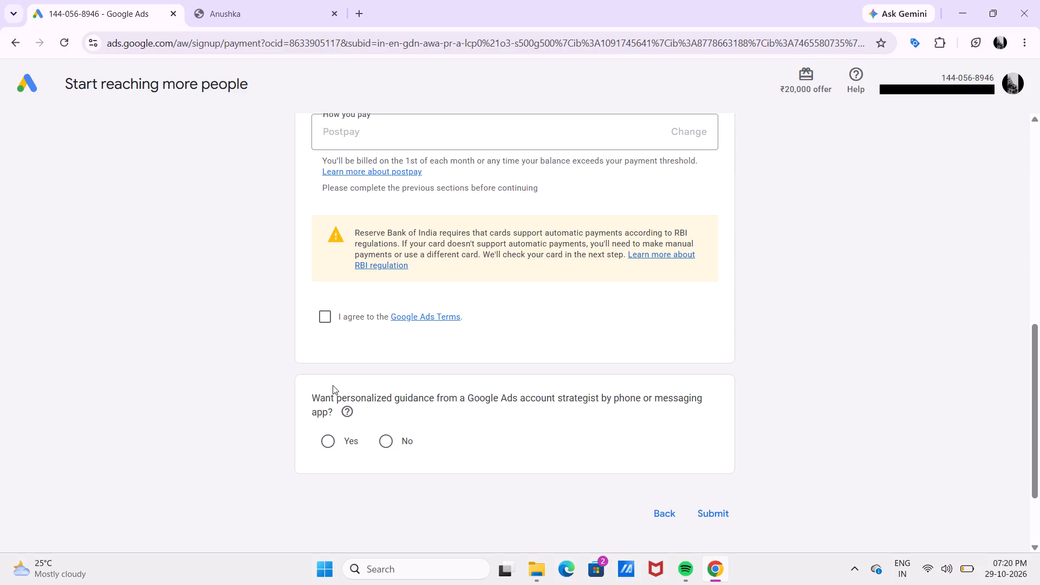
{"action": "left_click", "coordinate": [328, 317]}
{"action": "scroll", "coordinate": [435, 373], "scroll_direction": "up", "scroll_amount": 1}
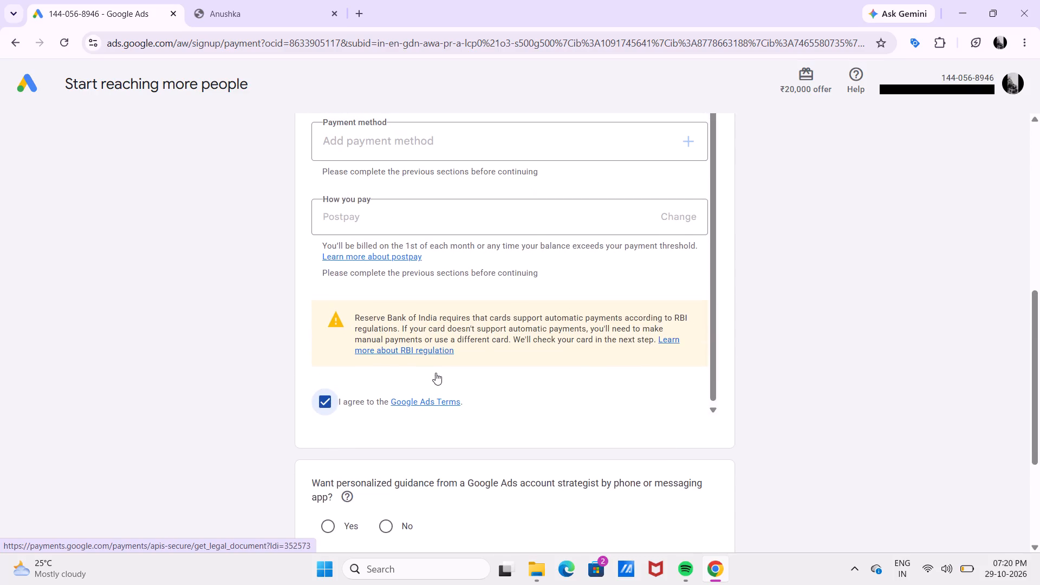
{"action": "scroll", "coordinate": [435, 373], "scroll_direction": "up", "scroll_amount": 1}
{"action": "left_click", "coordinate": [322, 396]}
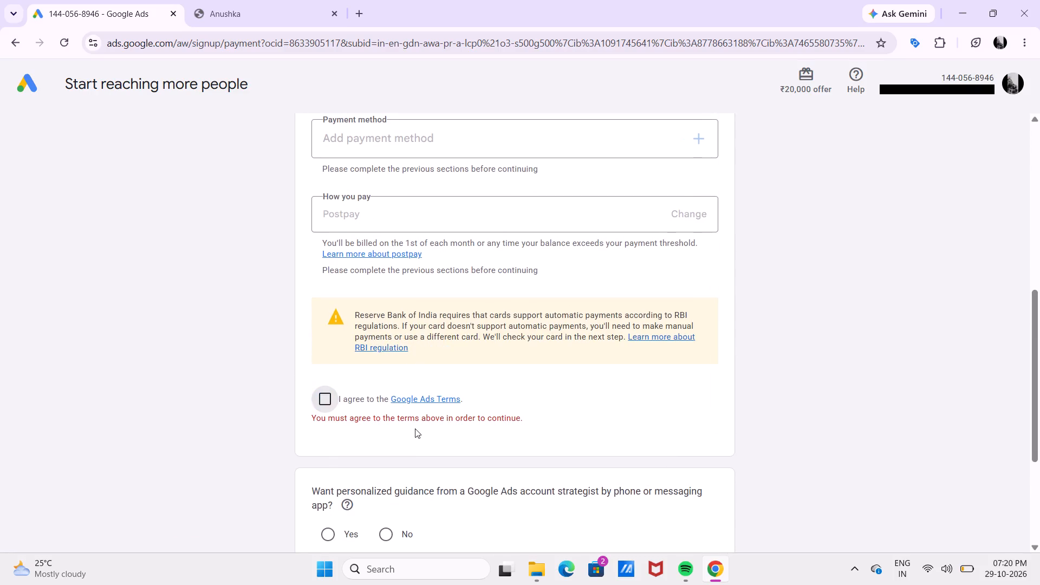
Opt in to personalized guidance from a Google Ads account strategist, leaving the phone number empty.
{"action": "scroll", "coordinate": [415, 428], "scroll_direction": "down", "scroll_amount": 2}
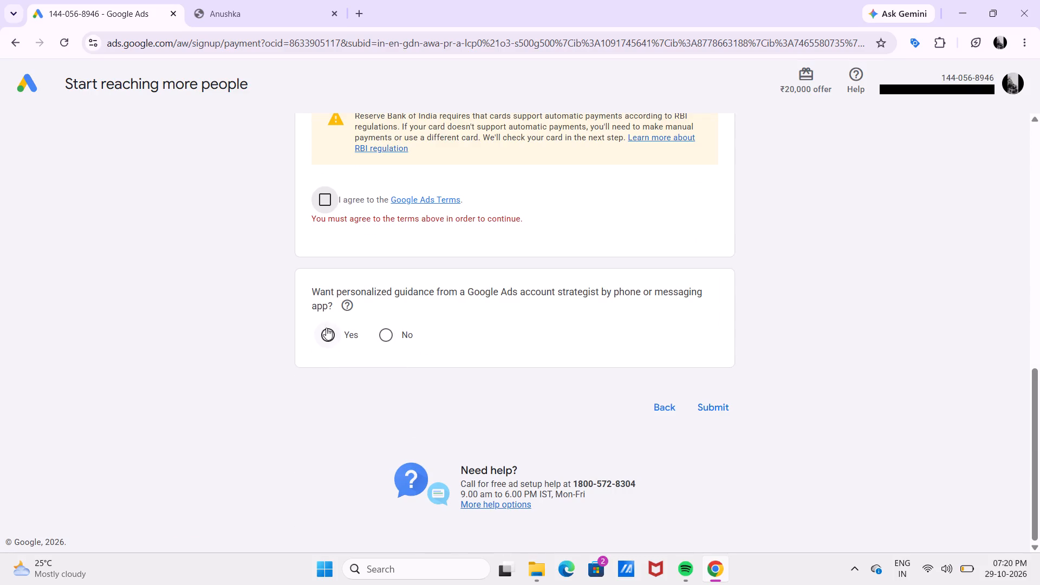
{"action": "left_click", "coordinate": [326, 328]}
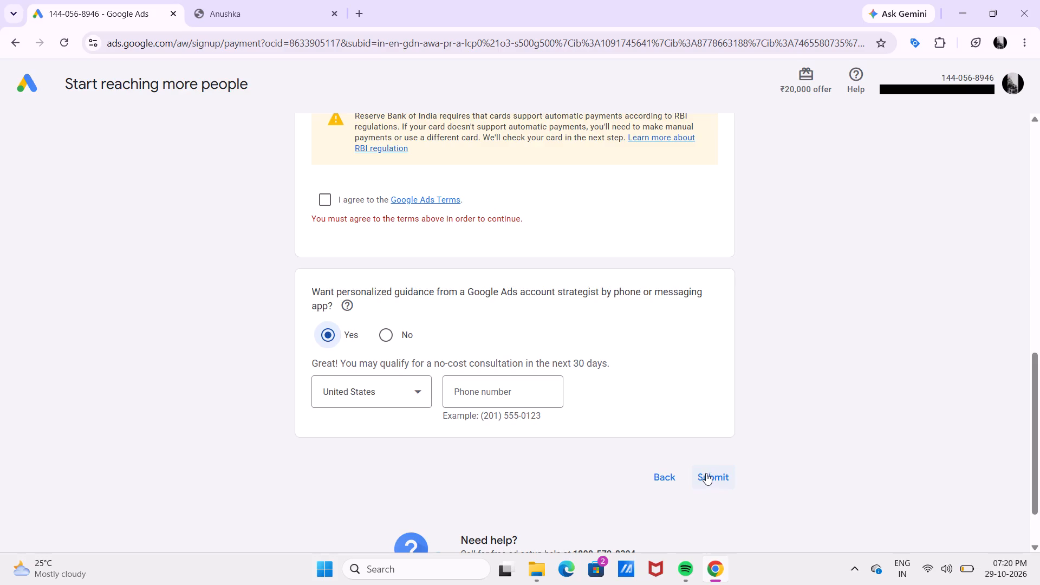
{"action": "left_click", "coordinate": [492, 396]}
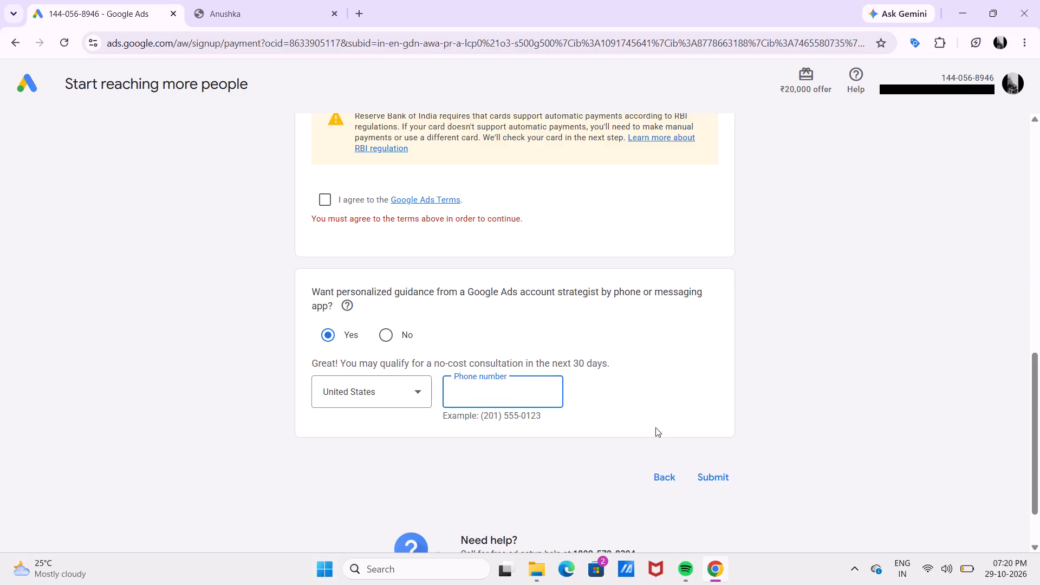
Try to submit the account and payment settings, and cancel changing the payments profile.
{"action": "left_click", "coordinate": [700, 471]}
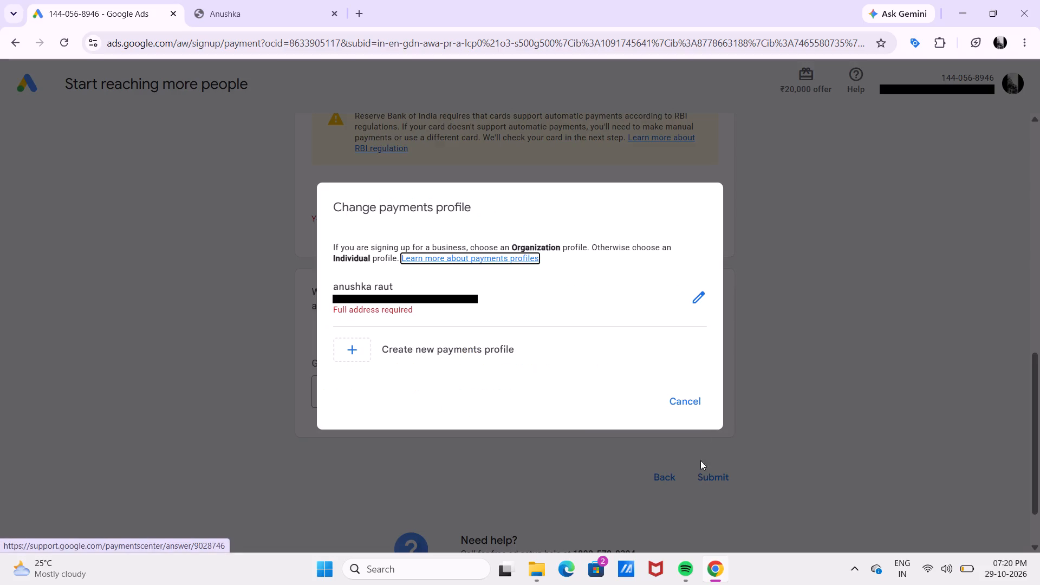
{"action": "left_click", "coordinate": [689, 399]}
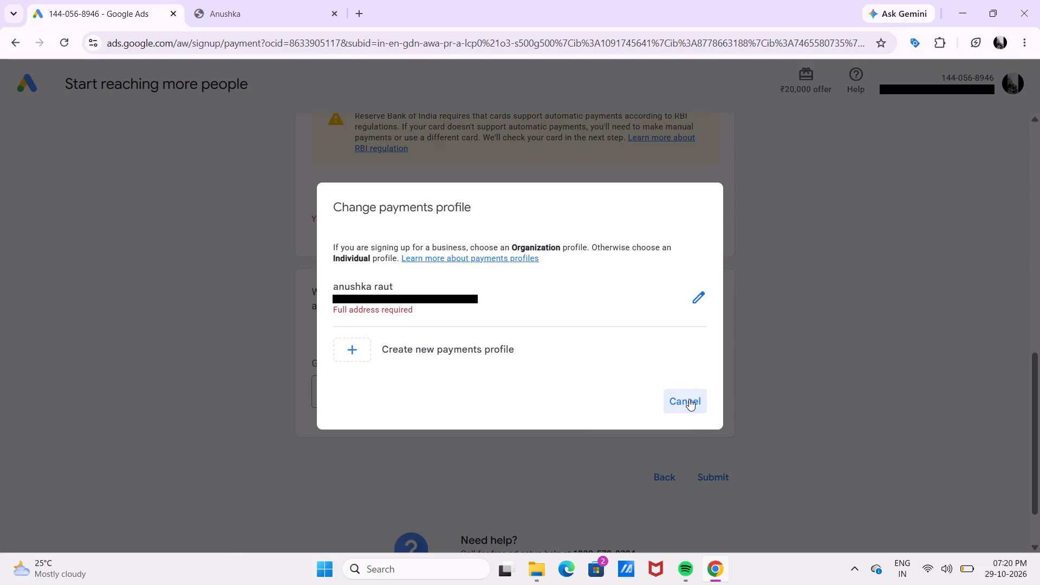
Agree to the Google Ads Terms in the payment settings.
{"action": "scroll", "coordinate": [496, 346], "scroll_direction": "up", "scroll_amount": 5}
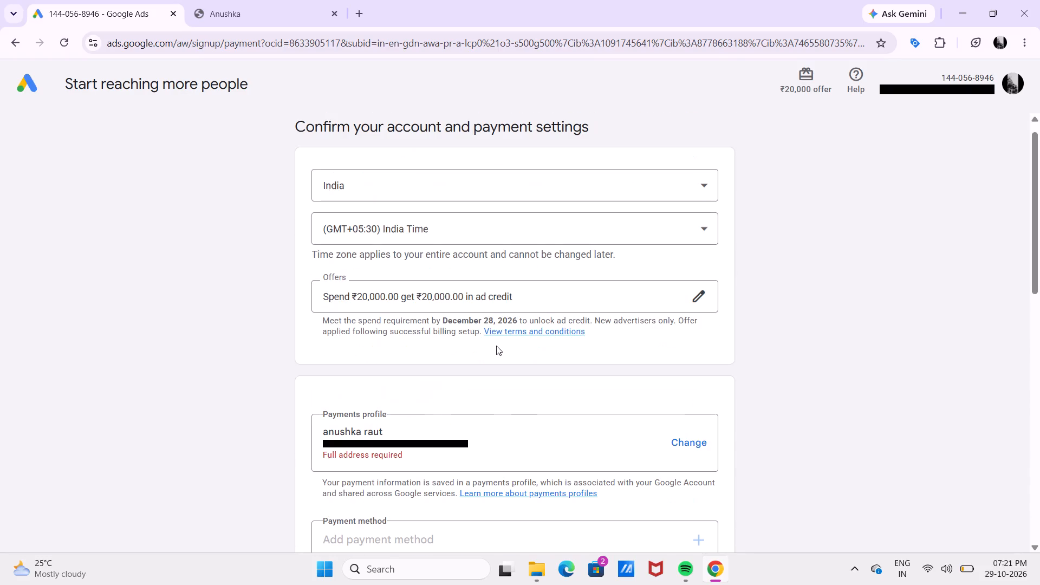
{"action": "scroll", "coordinate": [444, 403], "scroll_direction": "down", "scroll_amount": 4}
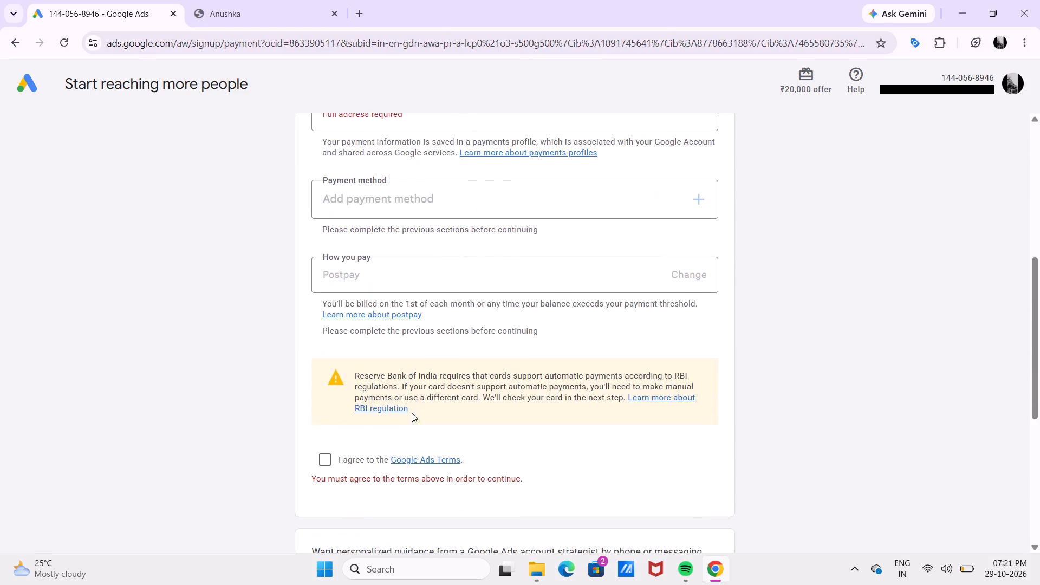
{"action": "left_click", "coordinate": [318, 457]}
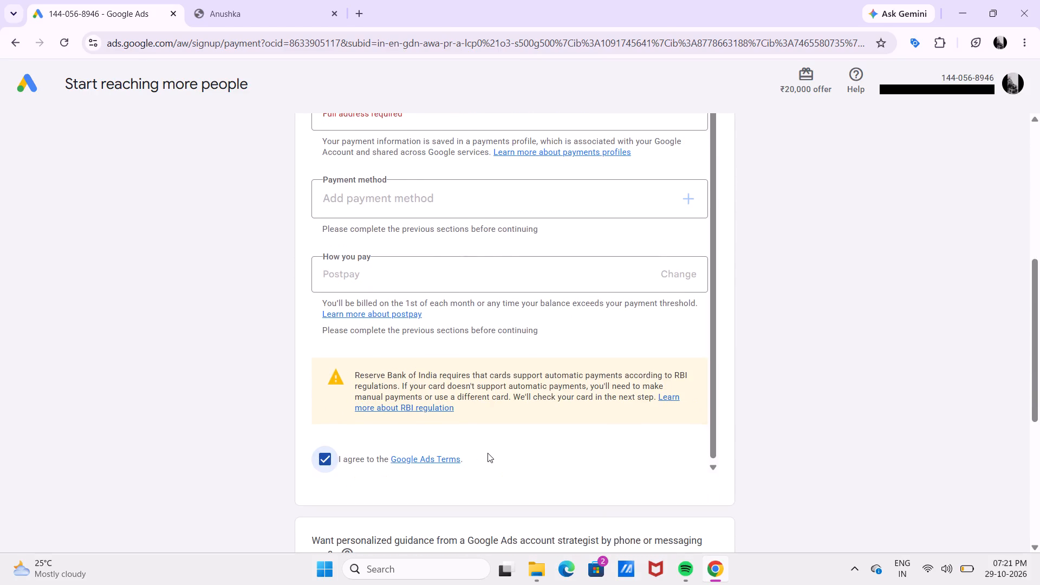
Enter the contact phone number for the strategist guidance, keeping United States as the country.
{"action": "scroll", "coordinate": [487, 453], "scroll_direction": "down", "scroll_amount": 6}
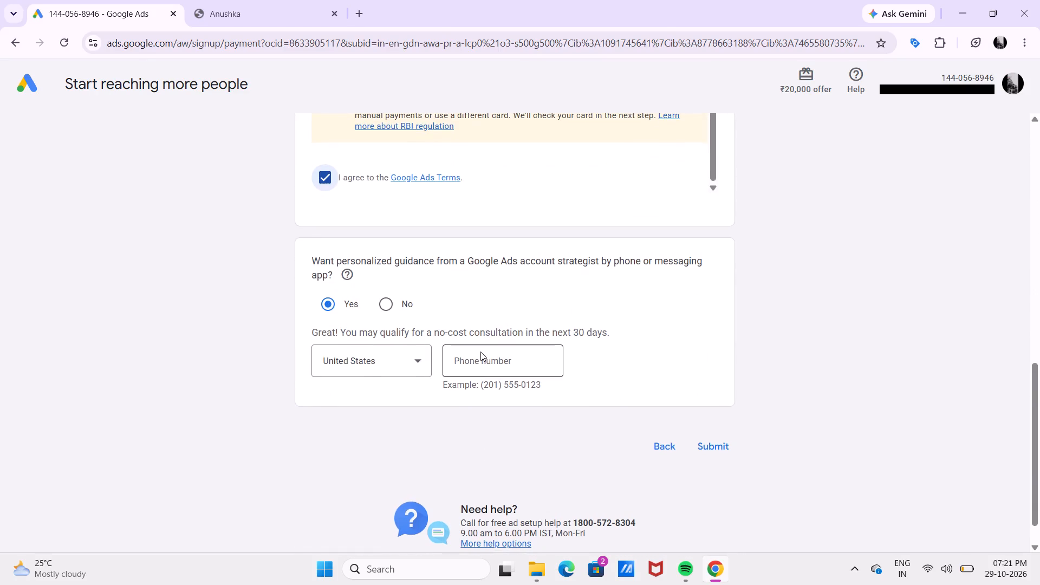
{"action": "left_click", "coordinate": [480, 352]}
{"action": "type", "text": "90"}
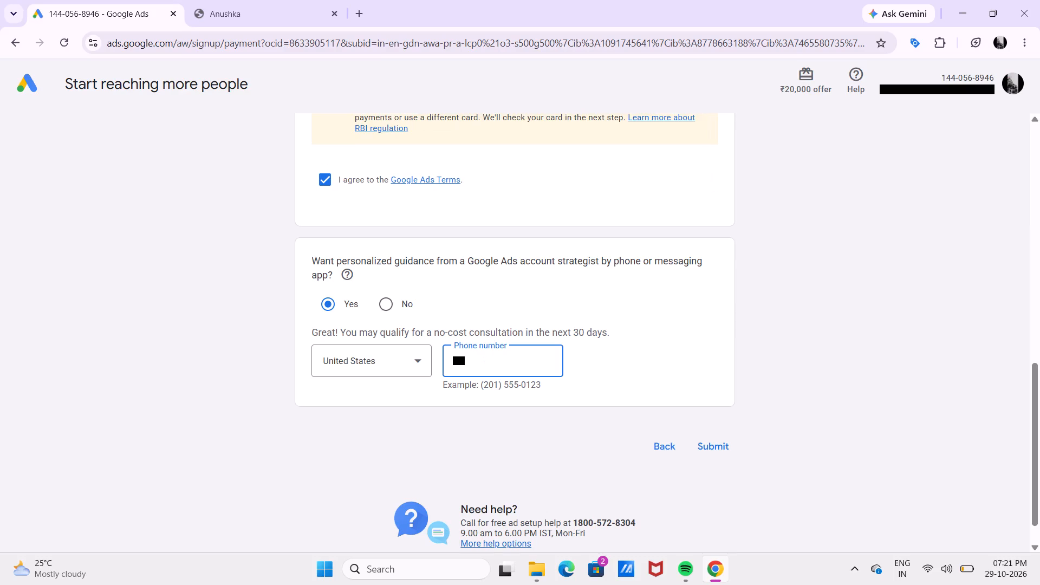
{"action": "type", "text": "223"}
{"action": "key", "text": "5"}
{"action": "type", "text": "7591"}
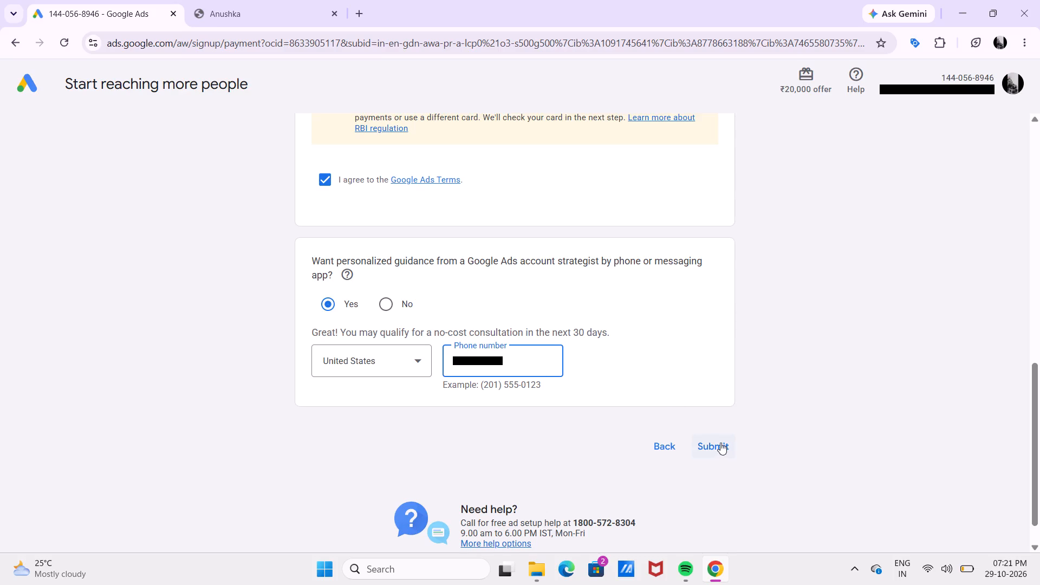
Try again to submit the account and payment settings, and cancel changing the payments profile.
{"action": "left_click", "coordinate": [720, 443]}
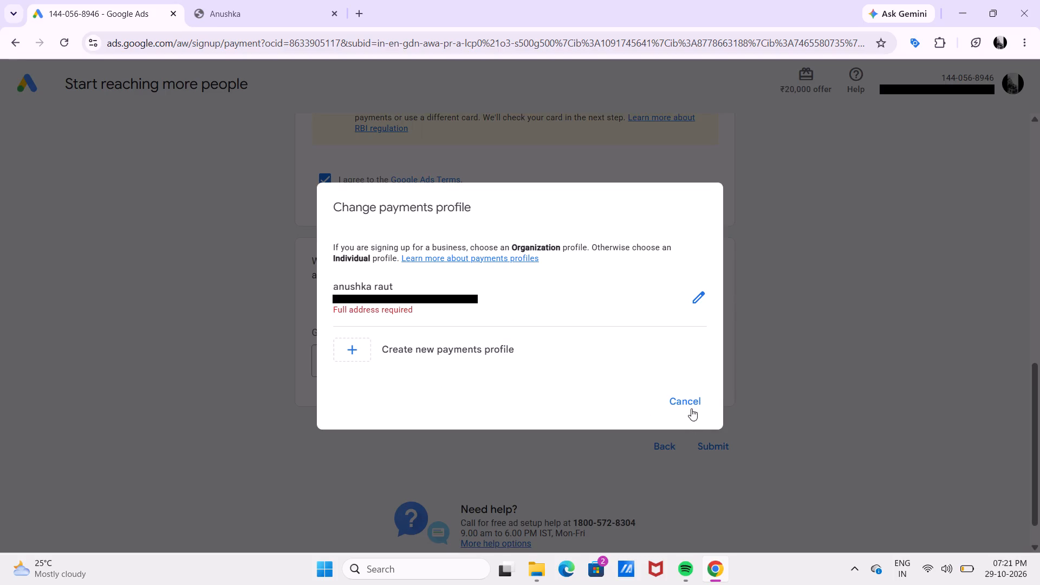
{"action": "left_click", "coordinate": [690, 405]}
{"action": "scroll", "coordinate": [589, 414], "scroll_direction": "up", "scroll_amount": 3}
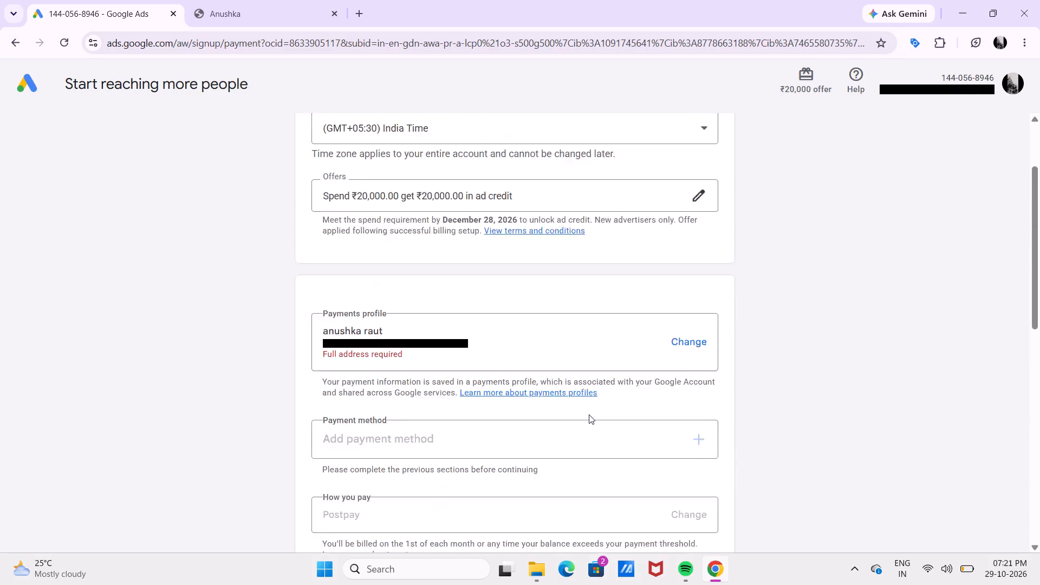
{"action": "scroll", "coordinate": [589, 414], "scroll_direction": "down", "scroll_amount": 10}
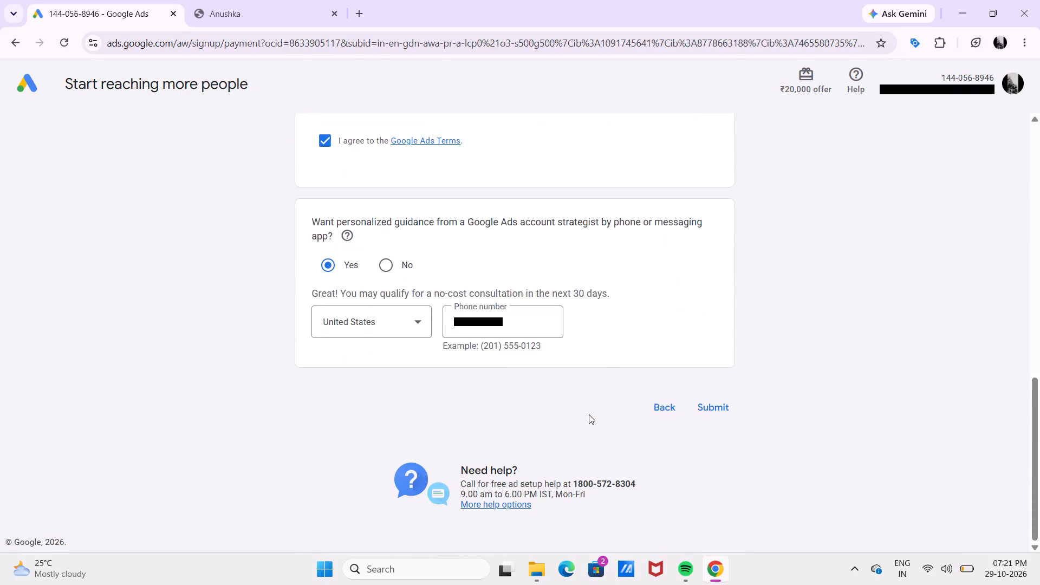
View the available sign-up ad credit offers and leave the choice without saving.
{"action": "scroll", "coordinate": [589, 414], "scroll_direction": "up", "scroll_amount": 6}
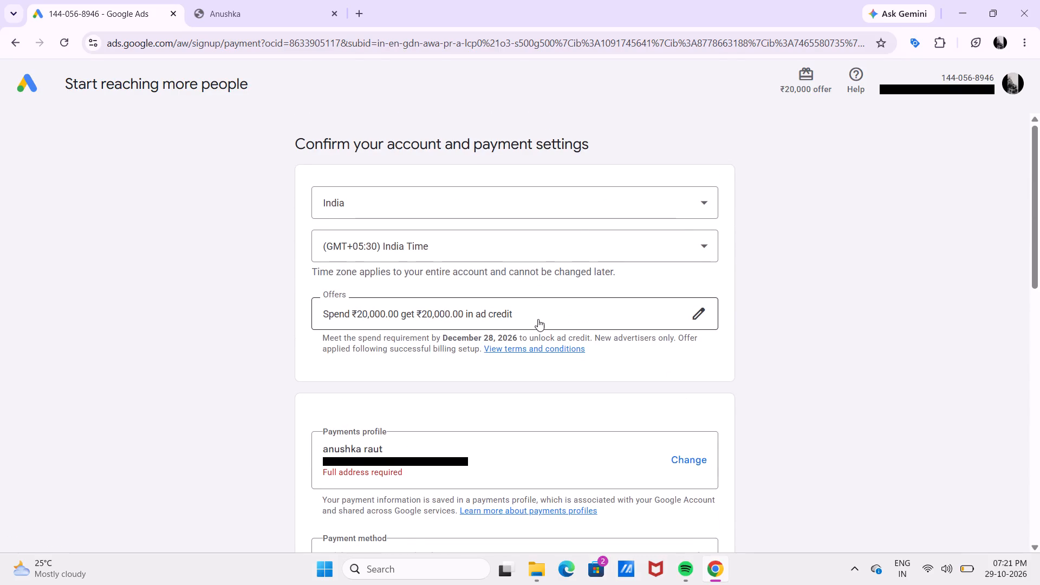
{"action": "left_click", "coordinate": [538, 319]}
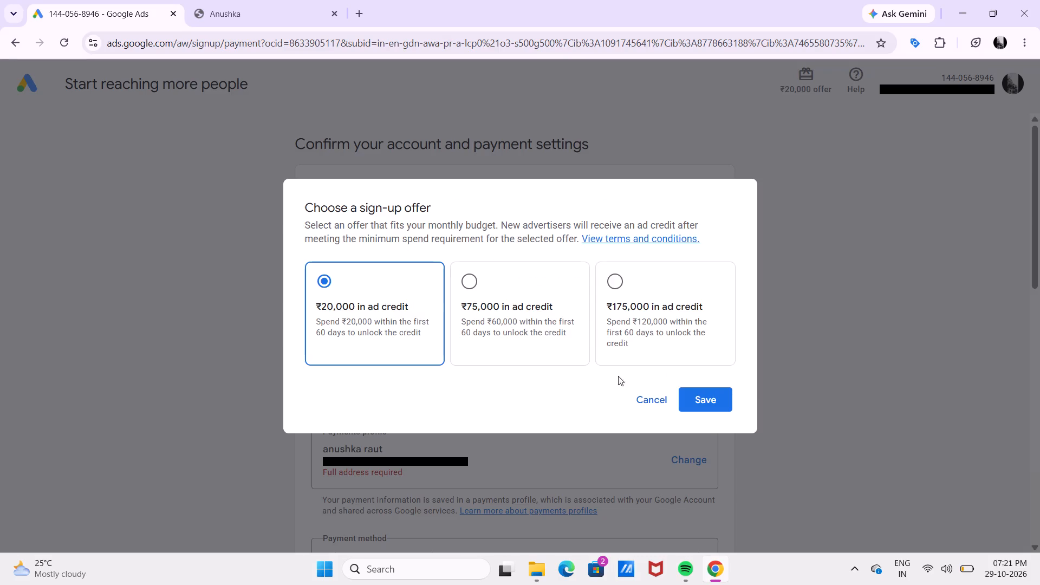
{"action": "left_click", "coordinate": [655, 402]}
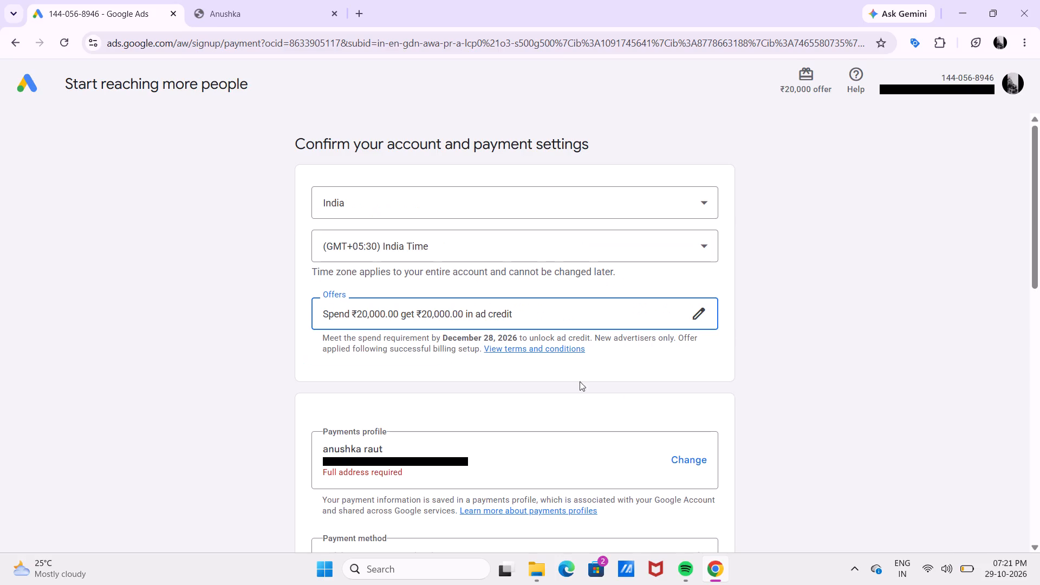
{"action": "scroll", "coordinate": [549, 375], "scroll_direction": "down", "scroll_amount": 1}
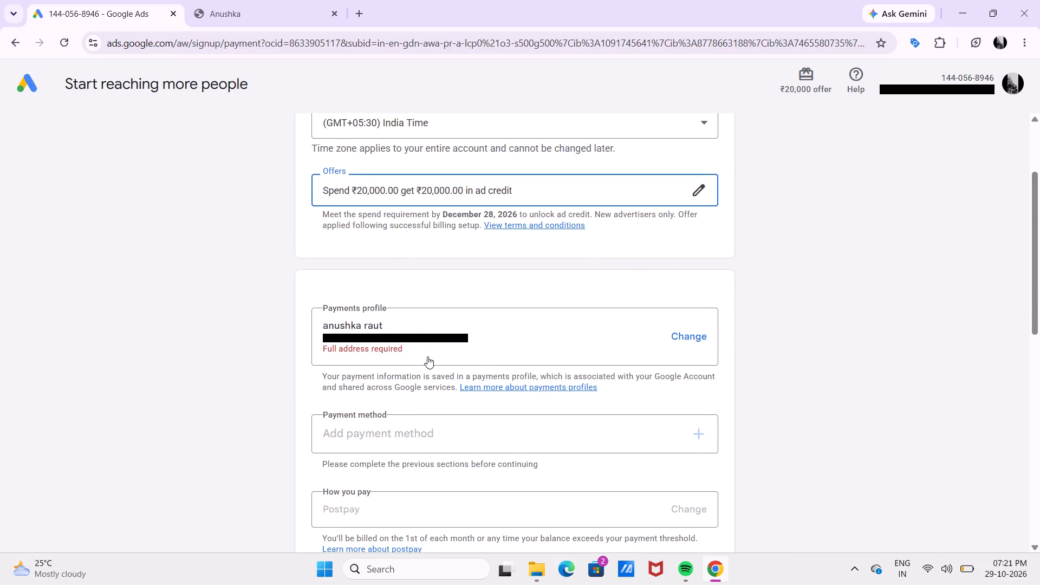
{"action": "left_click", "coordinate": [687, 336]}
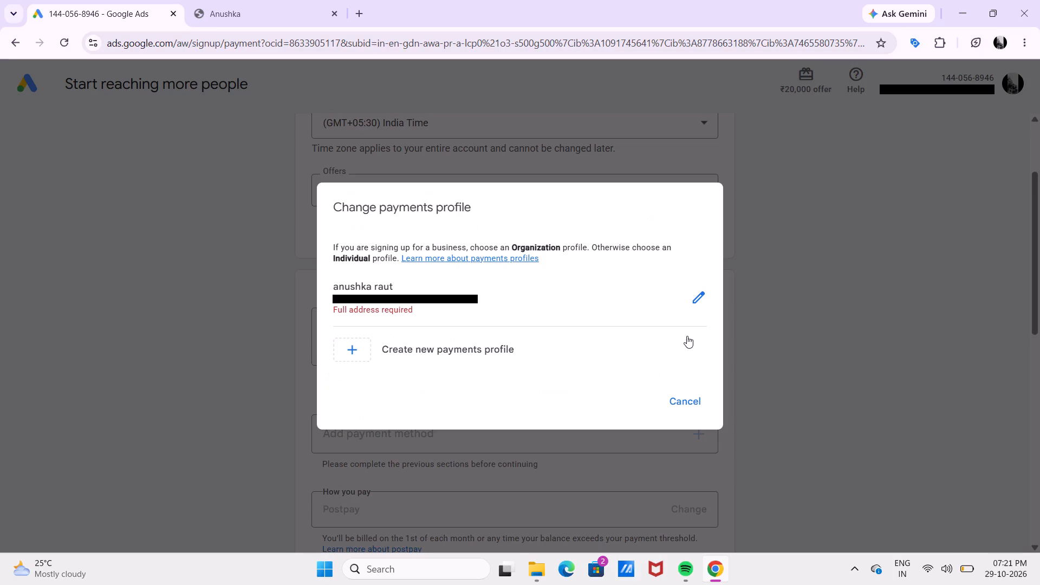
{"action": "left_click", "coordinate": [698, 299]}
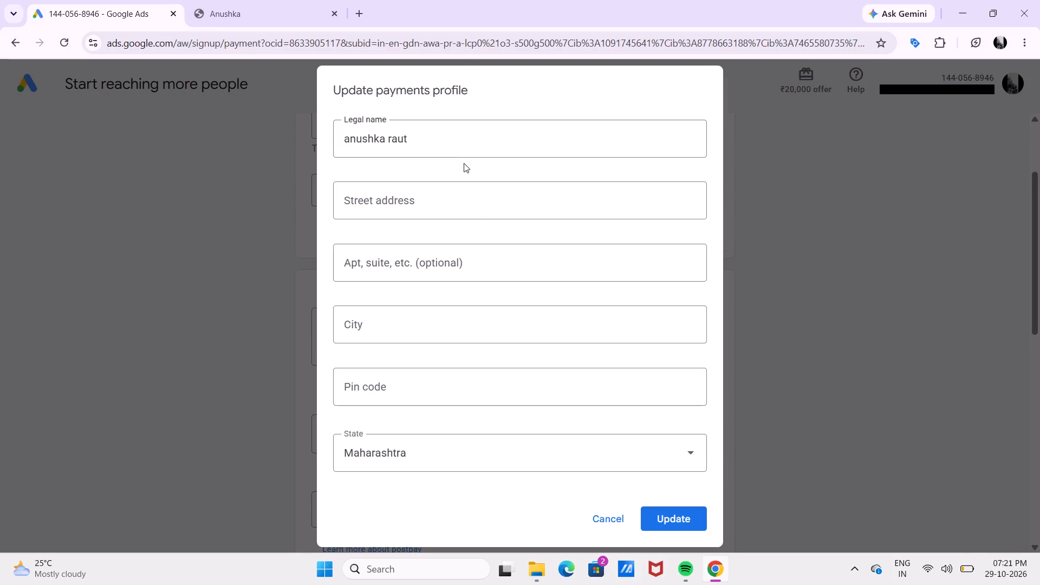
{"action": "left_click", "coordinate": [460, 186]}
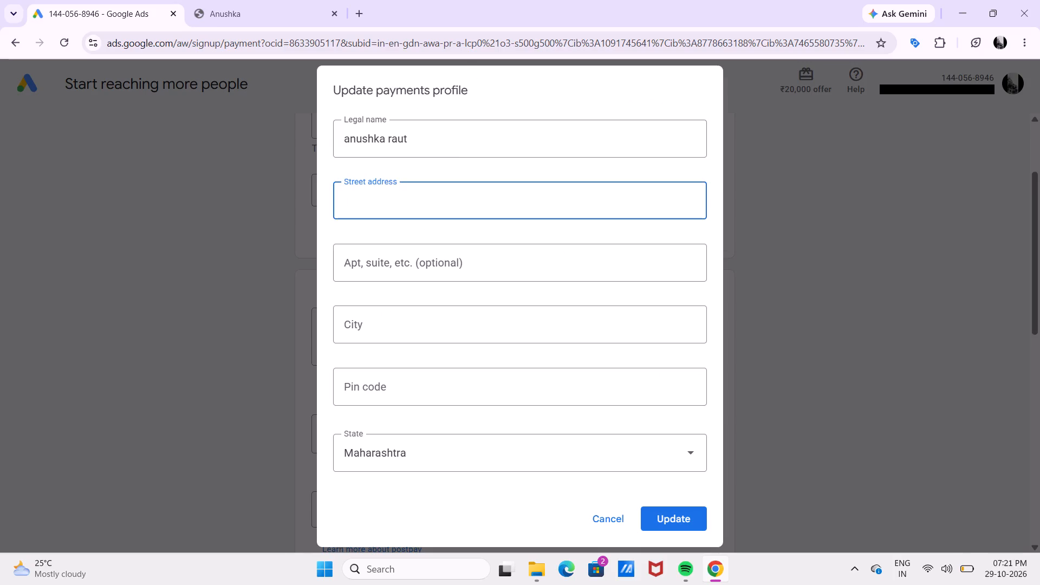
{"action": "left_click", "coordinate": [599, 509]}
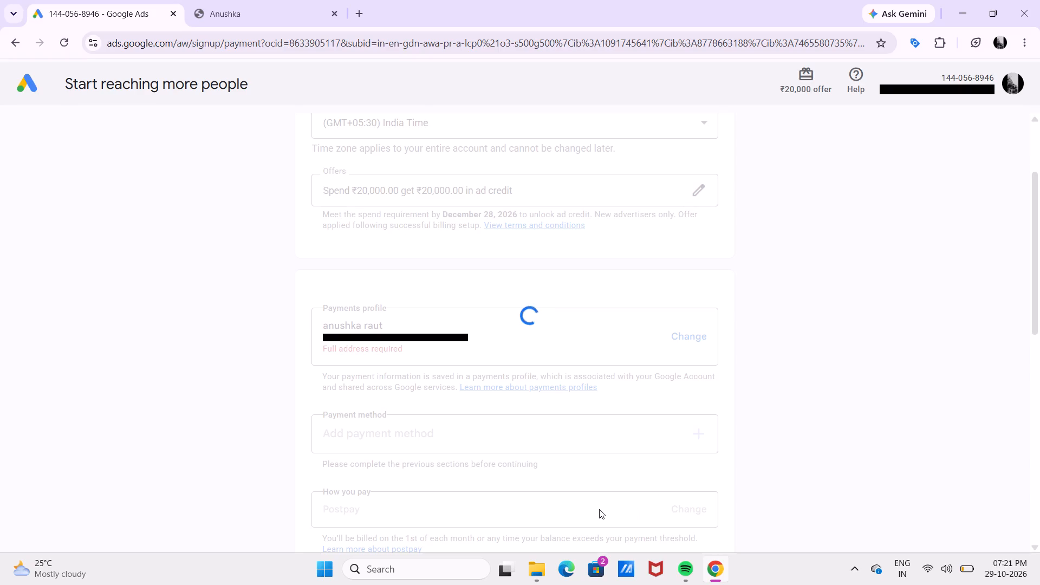
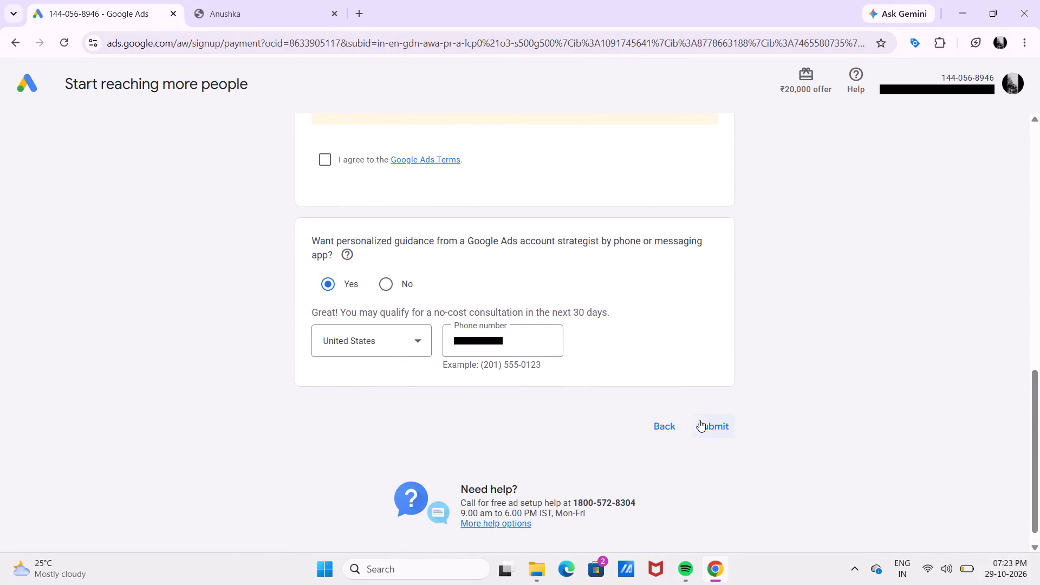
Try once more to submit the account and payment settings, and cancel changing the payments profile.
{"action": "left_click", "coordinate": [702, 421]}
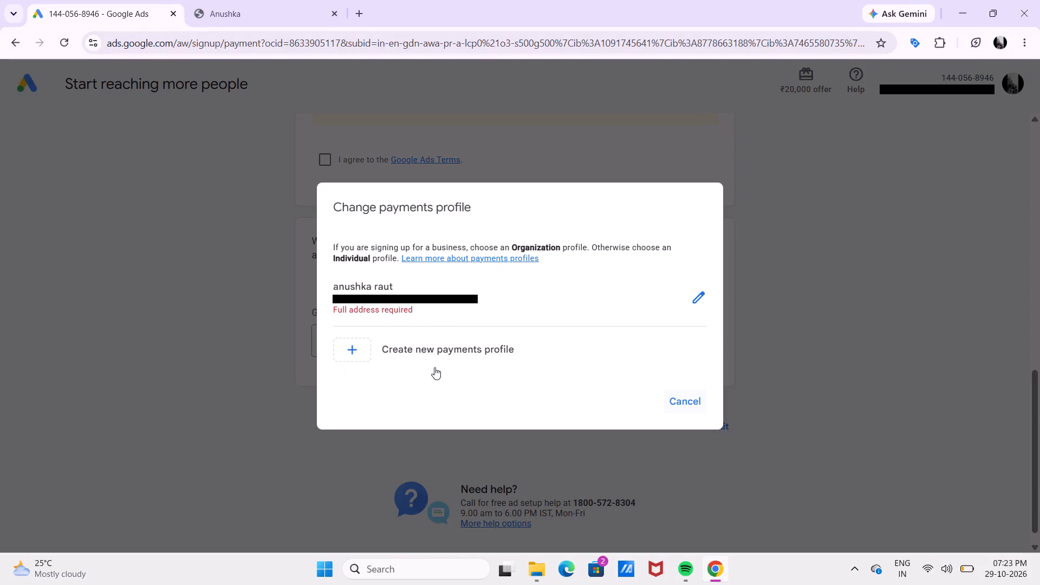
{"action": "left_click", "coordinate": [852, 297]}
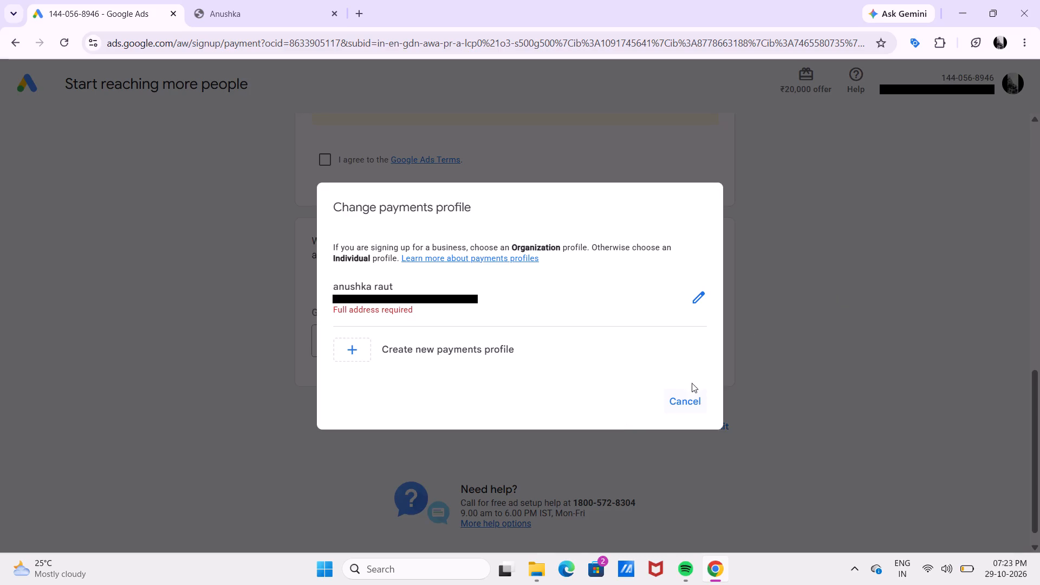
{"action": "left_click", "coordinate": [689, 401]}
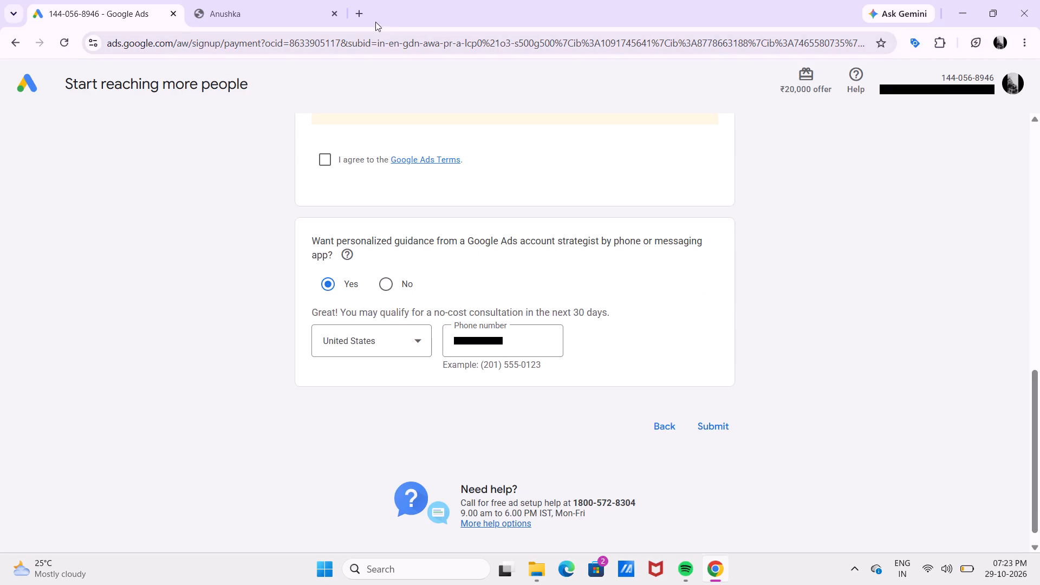
Search for "ads.googlecom" in a new browser tab and open the "Sign in to Google Ads - Google Ads India" result.
{"action": "left_click", "coordinate": [366, 14]}
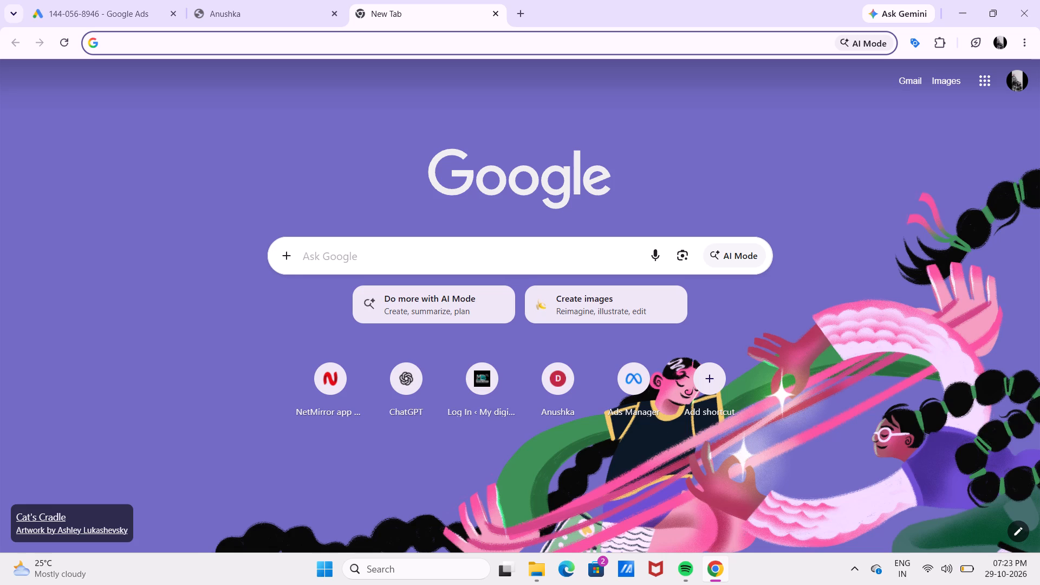
{"action": "type", "text": "ads"}
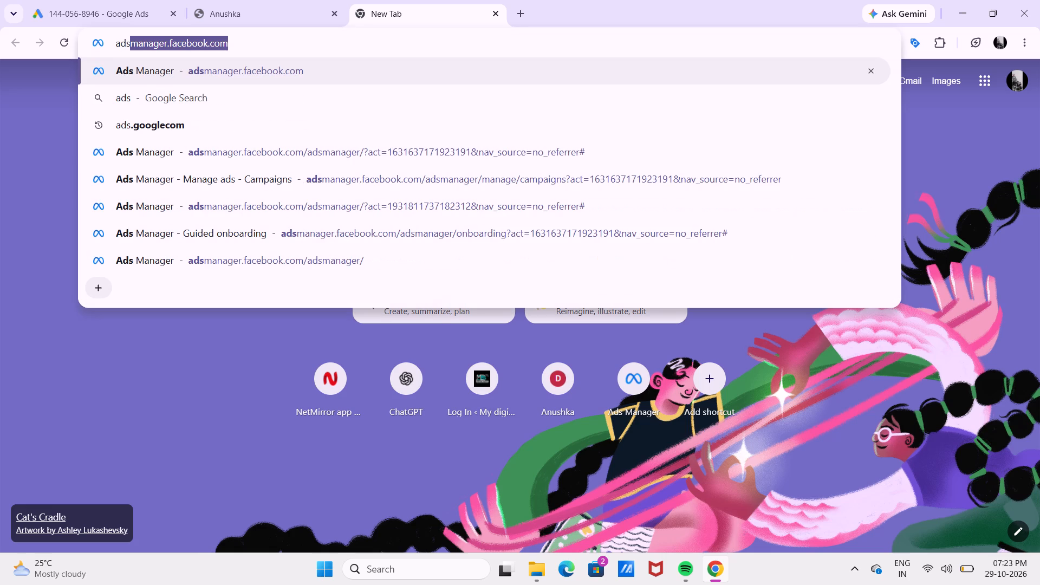
{"action": "key", "text": "period"}
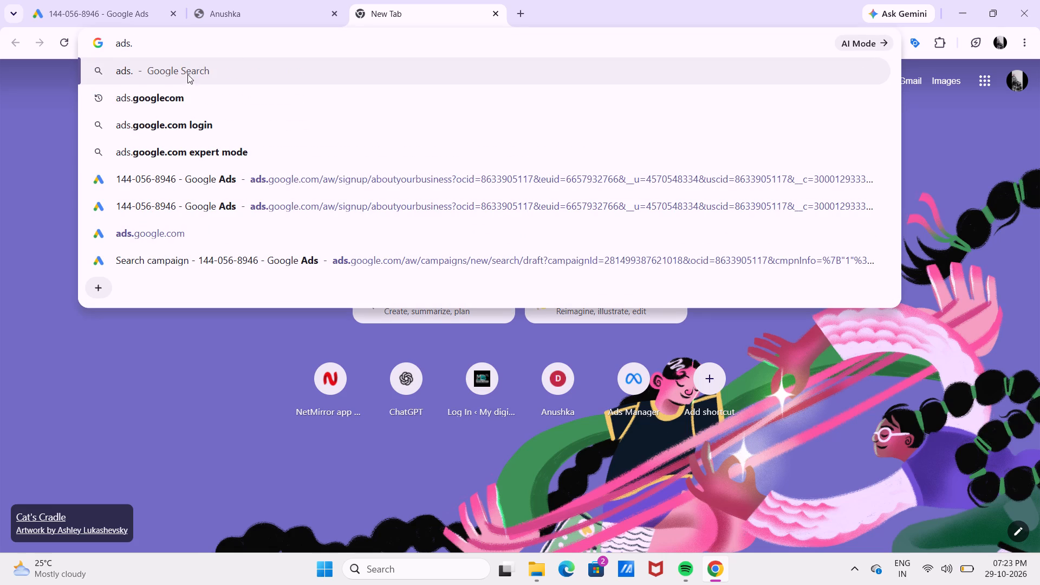
{"action": "left_click", "coordinate": [181, 100]}
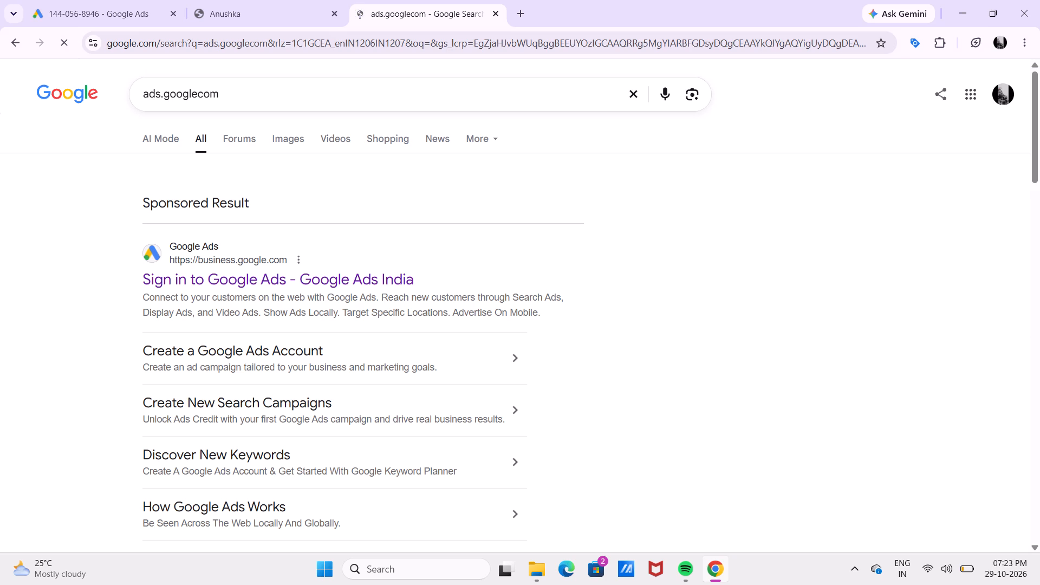
{"action": "left_click", "coordinate": [339, 275]}
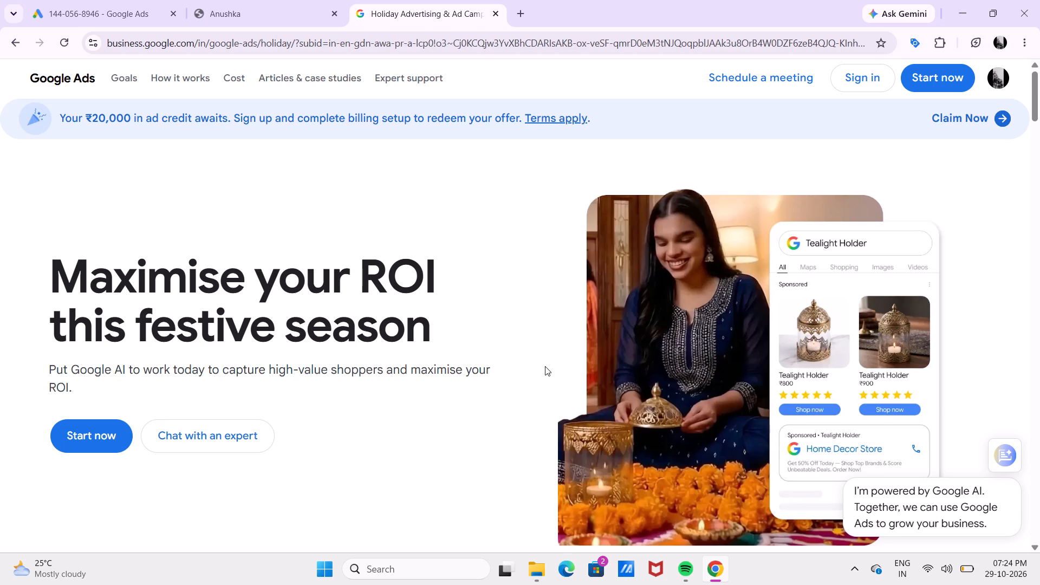
{"action": "scroll", "coordinate": [545, 366], "scroll_direction": "down", "scroll_amount": 1}
{"action": "scroll", "coordinate": [545, 366], "scroll_direction": "up", "scroll_amount": 2}
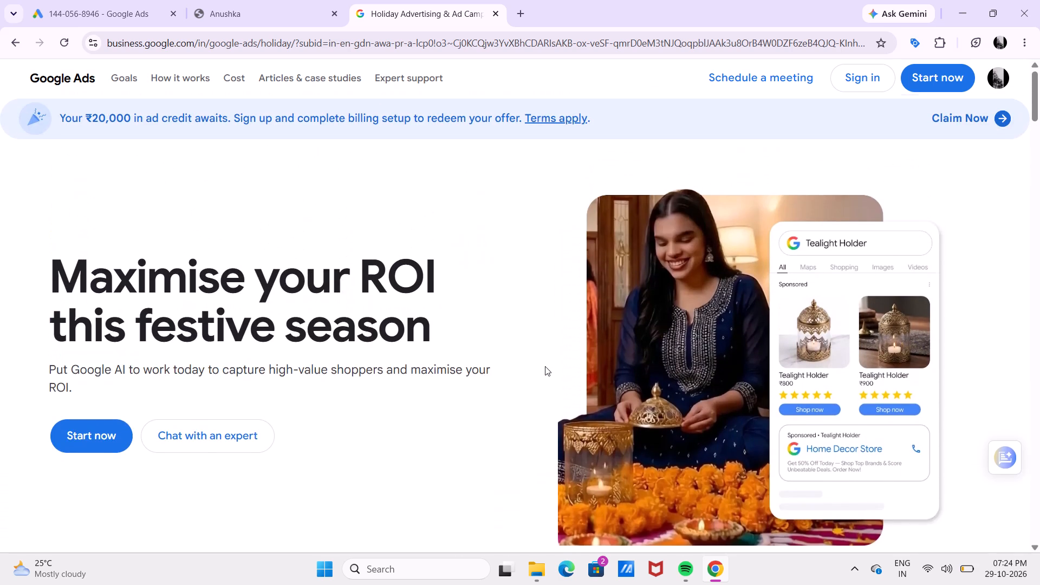
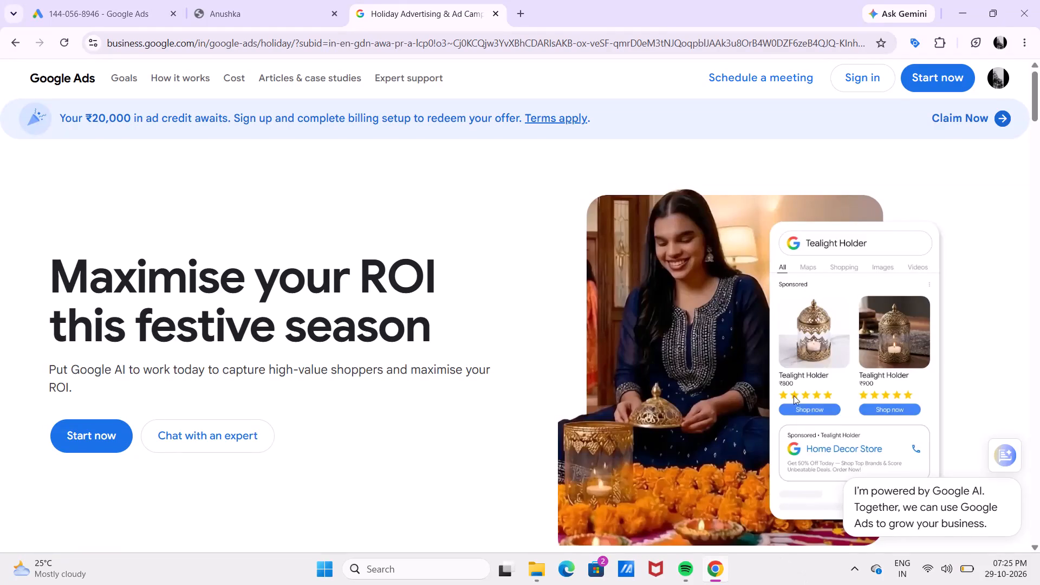
Start the Google Ads sign-up from the festive season advertising page.
{"action": "left_click", "coordinate": [106, 435]}
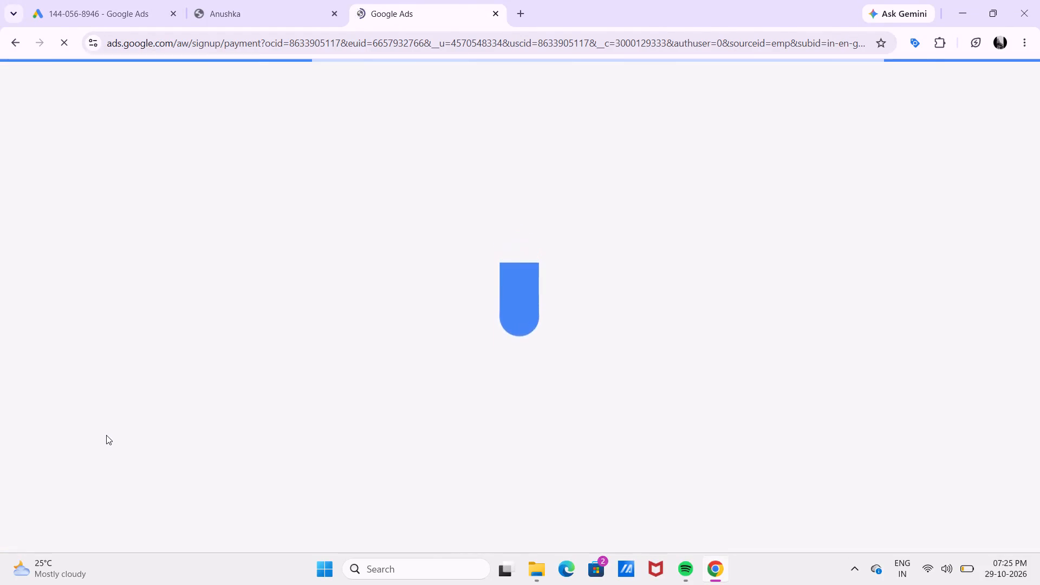
Return to the original account and payment settings page and view the signed-in profile's list of accounts.
{"action": "left_click", "coordinate": [137, 5]}
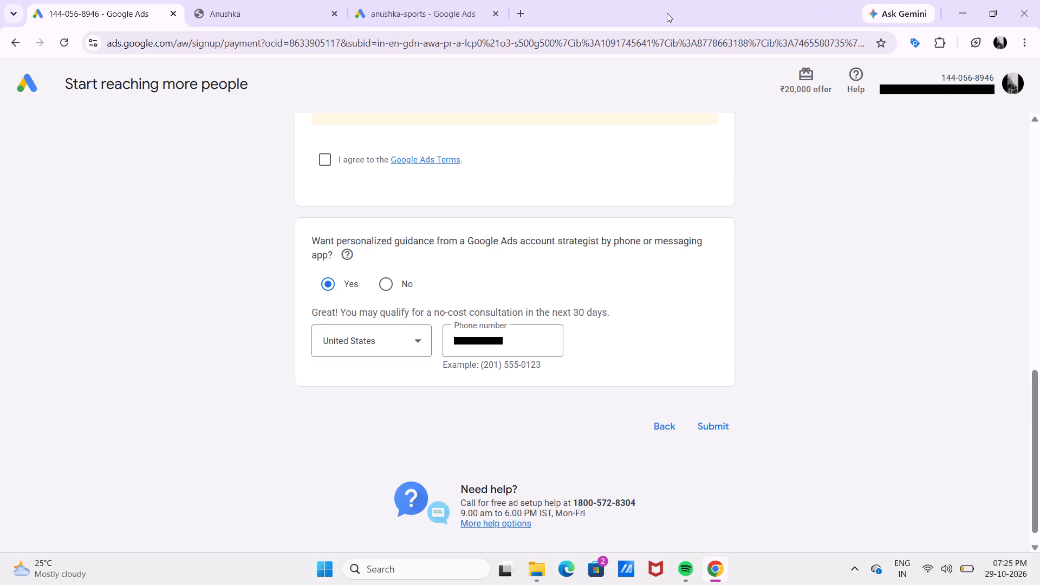
{"action": "scroll", "coordinate": [686, 288], "scroll_direction": "up", "scroll_amount": 7}
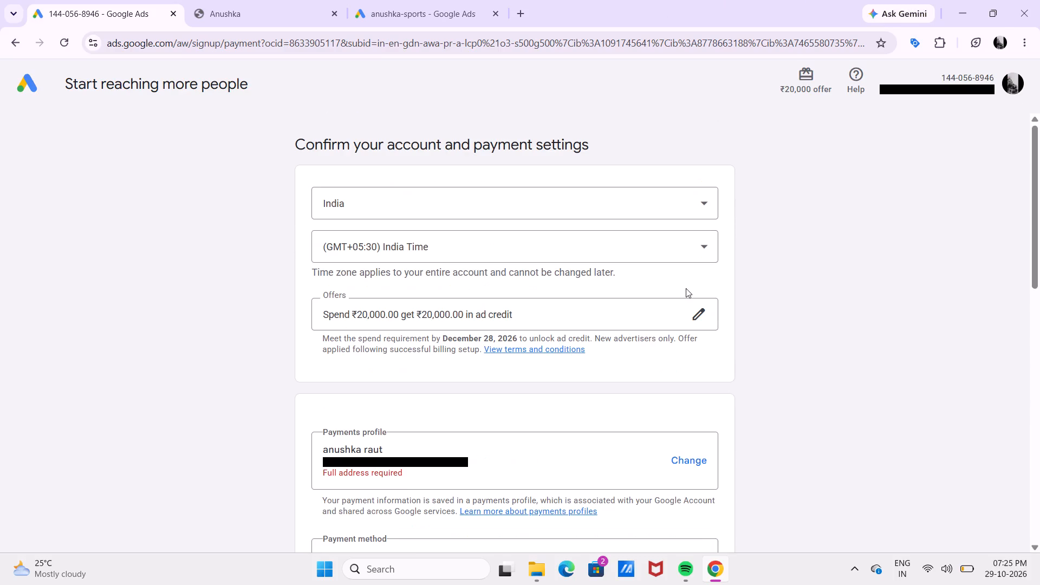
{"action": "left_click", "coordinate": [957, 86]}
{"action": "left_click", "coordinate": [1011, 77]}
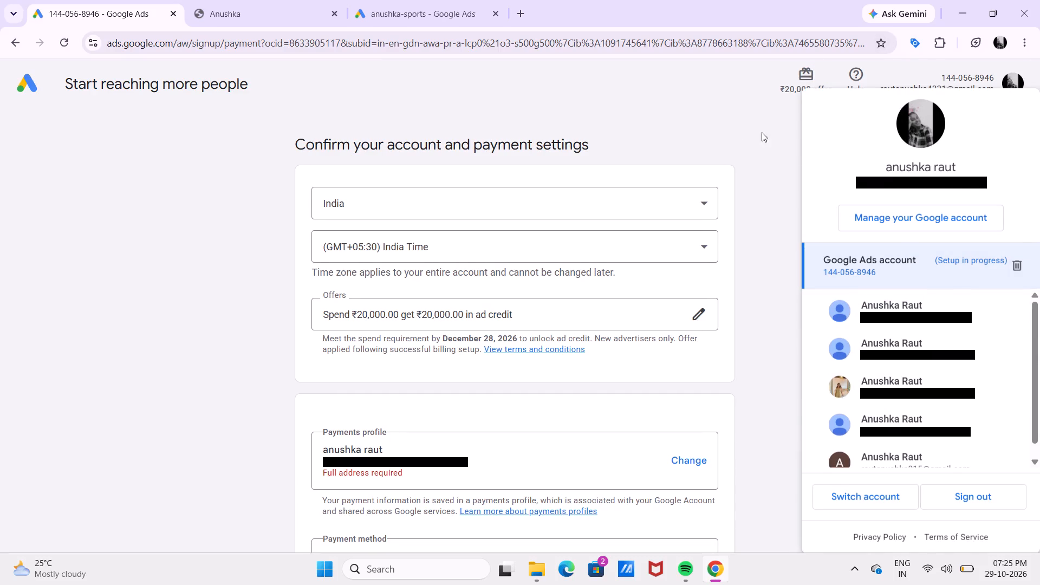
{"action": "left_click", "coordinate": [725, 125]}
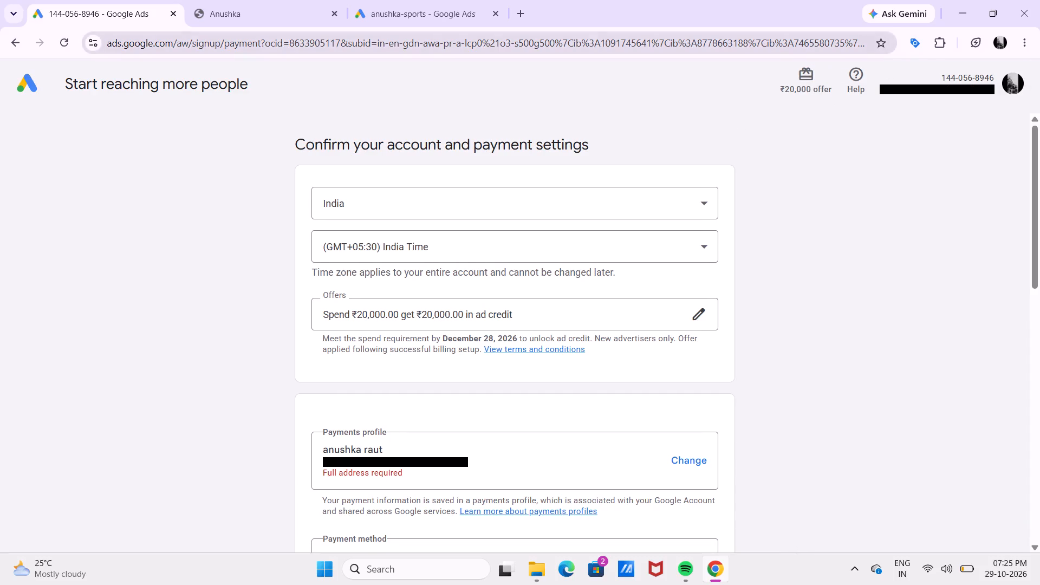
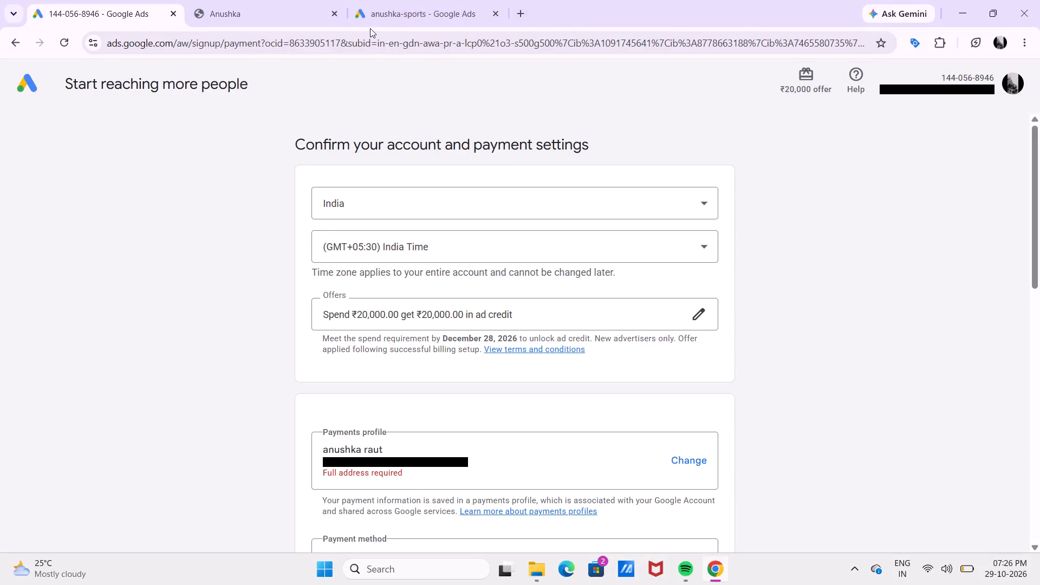
Compare the two open account and payment settings pages, and close the duplicate anushka-sports page.
{"action": "left_click", "coordinate": [403, 10]}
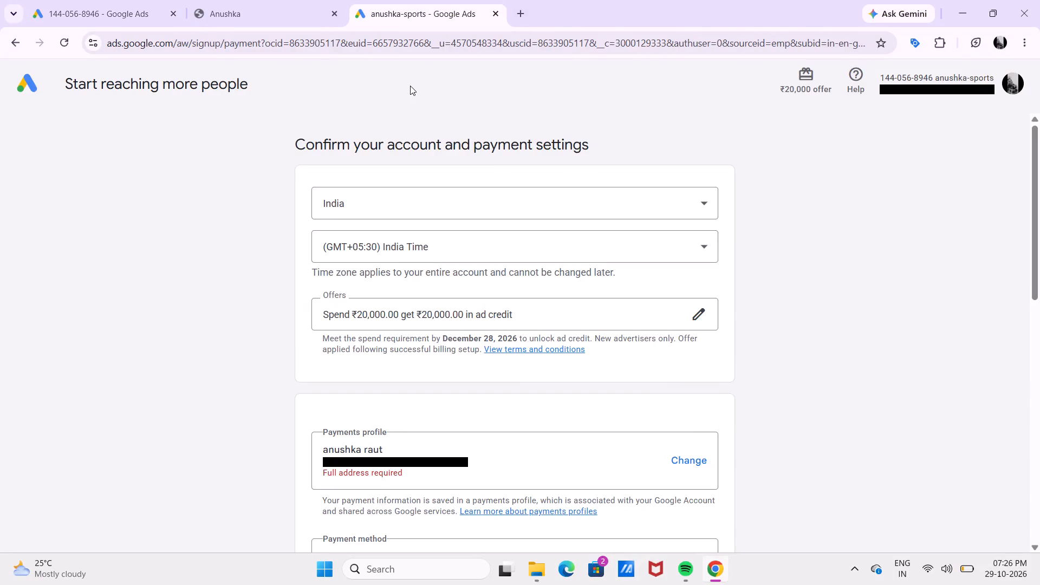
{"action": "left_click", "coordinate": [125, 0]}
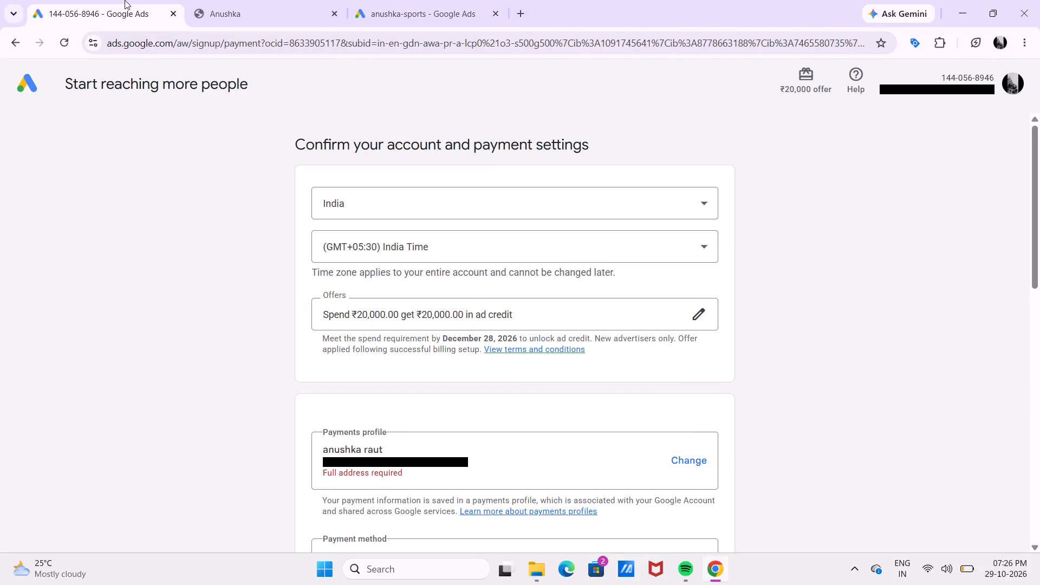
{"action": "left_click", "coordinate": [125, 12]}
{"action": "left_click", "coordinate": [393, 0]}
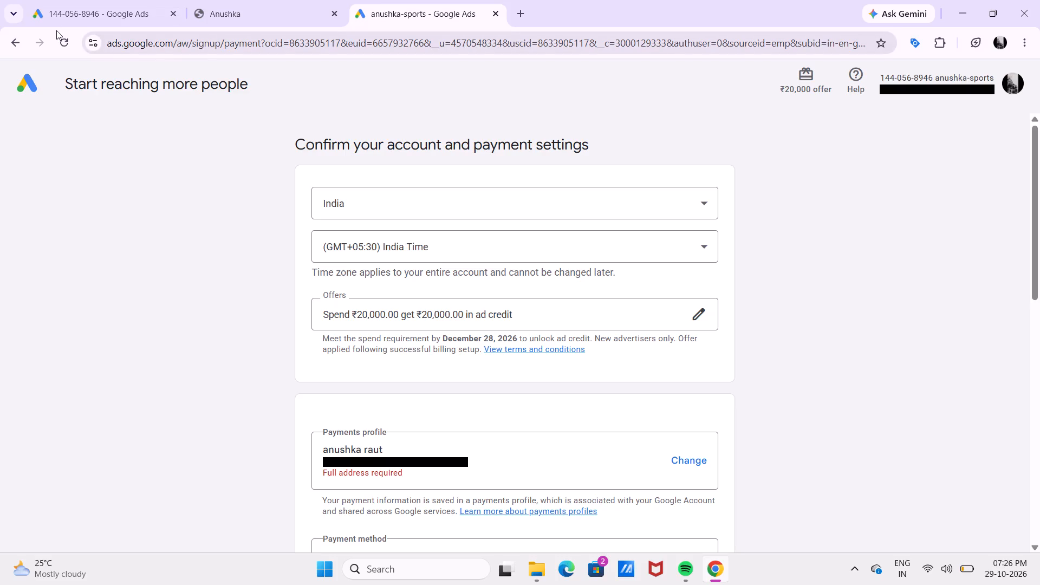
{"action": "left_click", "coordinate": [493, 16]}
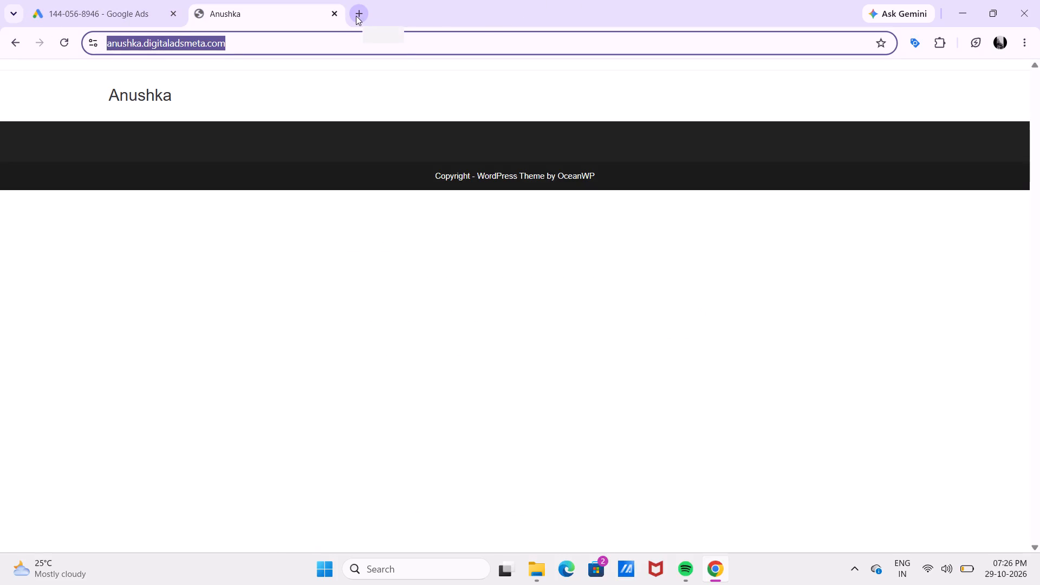
Reopen the Google Ads site through a web search for ads.googlecom and view the signed-in profile's list of Google Ads accounts.
{"action": "left_click", "coordinate": [356, 16]}
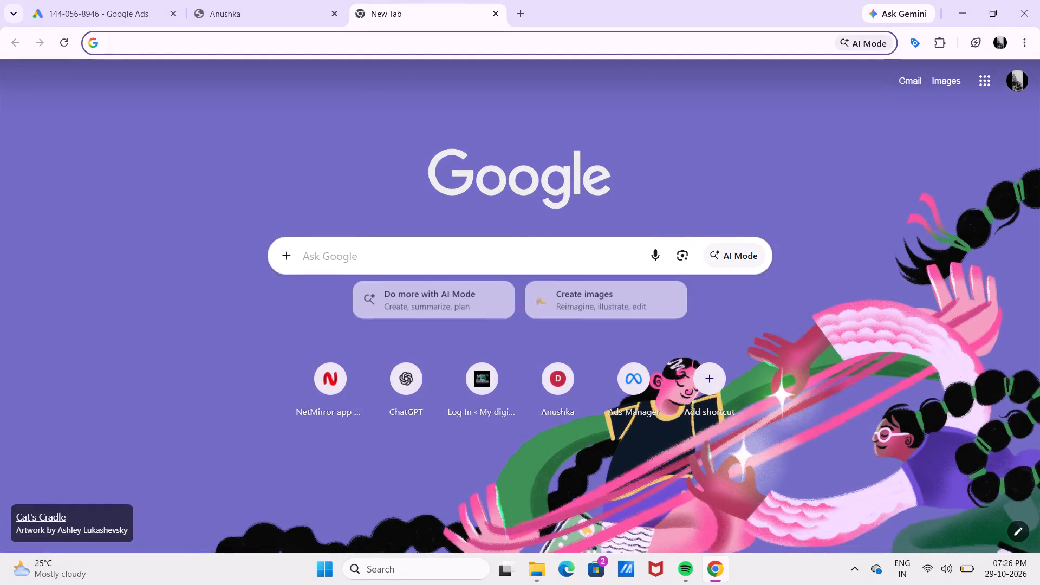
{"action": "type", "text": "ads"}
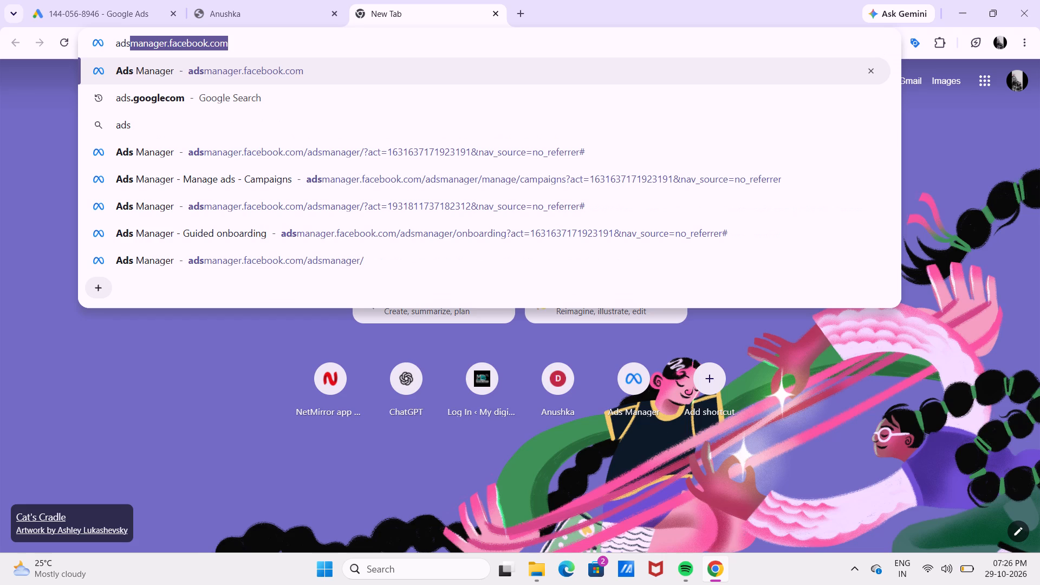
{"action": "left_click", "coordinate": [253, 93]}
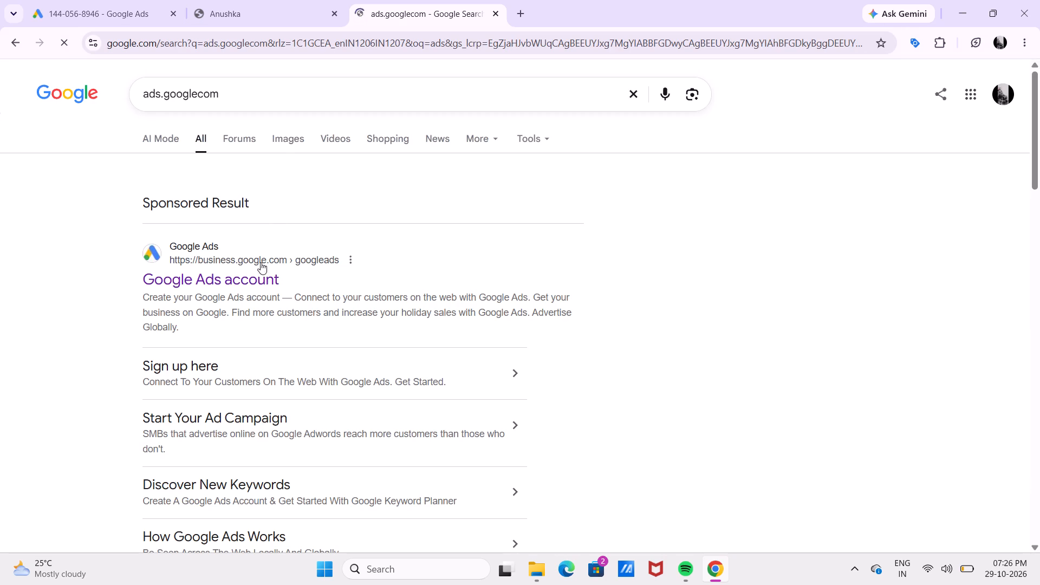
{"action": "left_click", "coordinate": [250, 272]}
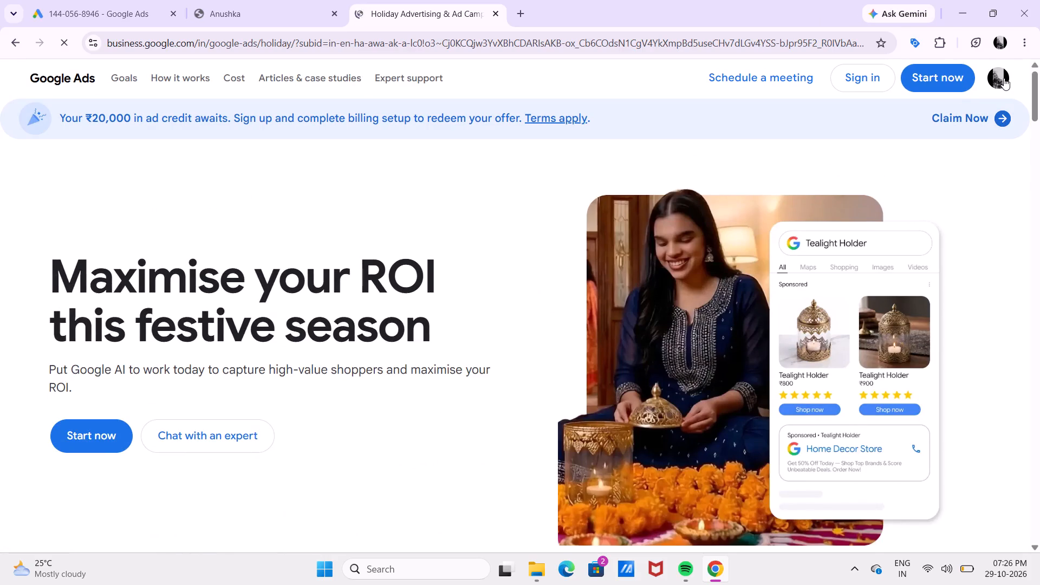
{"action": "left_click", "coordinate": [1000, 78]}
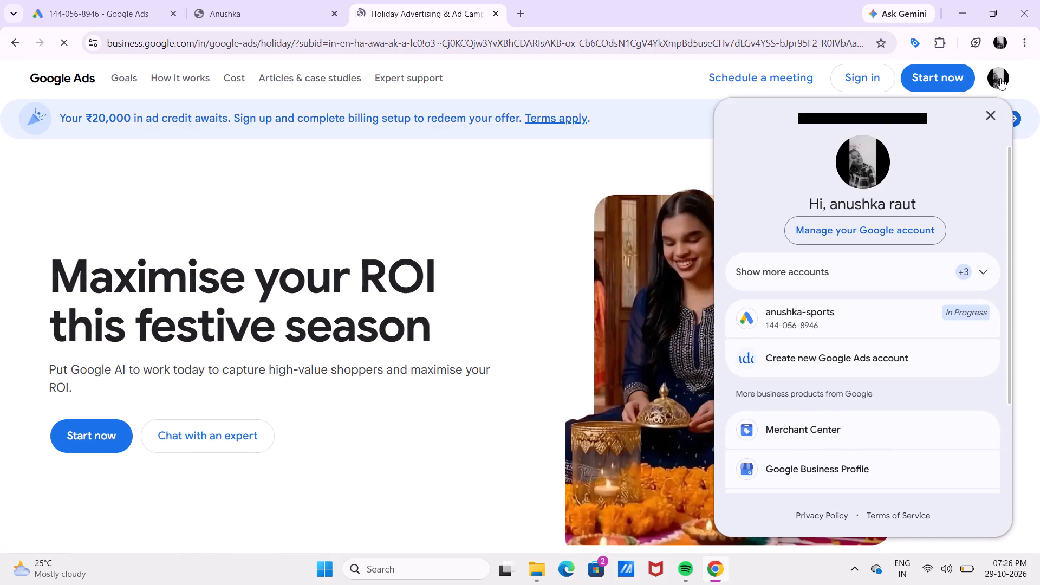
{"action": "left_click", "coordinate": [1000, 78]}
{"action": "left_click", "coordinate": [1000, 78]}
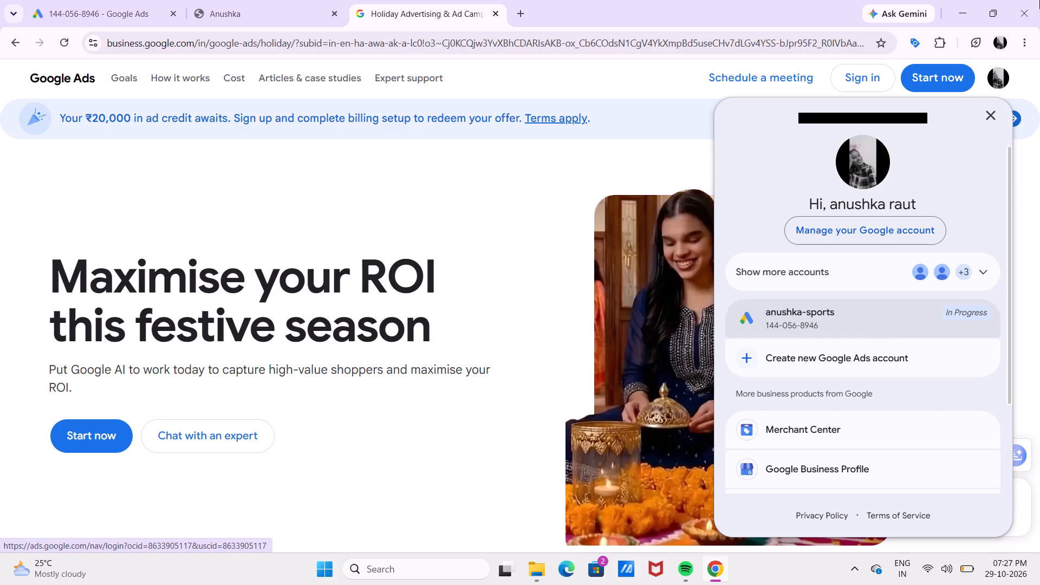
Close the browser with all its open pages.
{"action": "left_click", "coordinate": [1025, 3]}
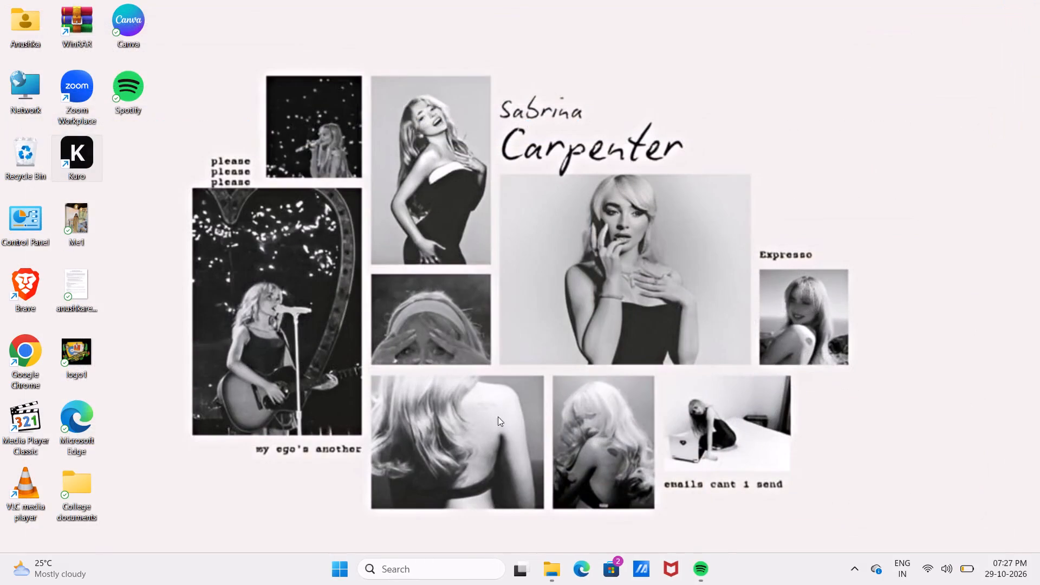
Shut down the computer.
{"action": "left_click", "coordinate": [336, 568]}
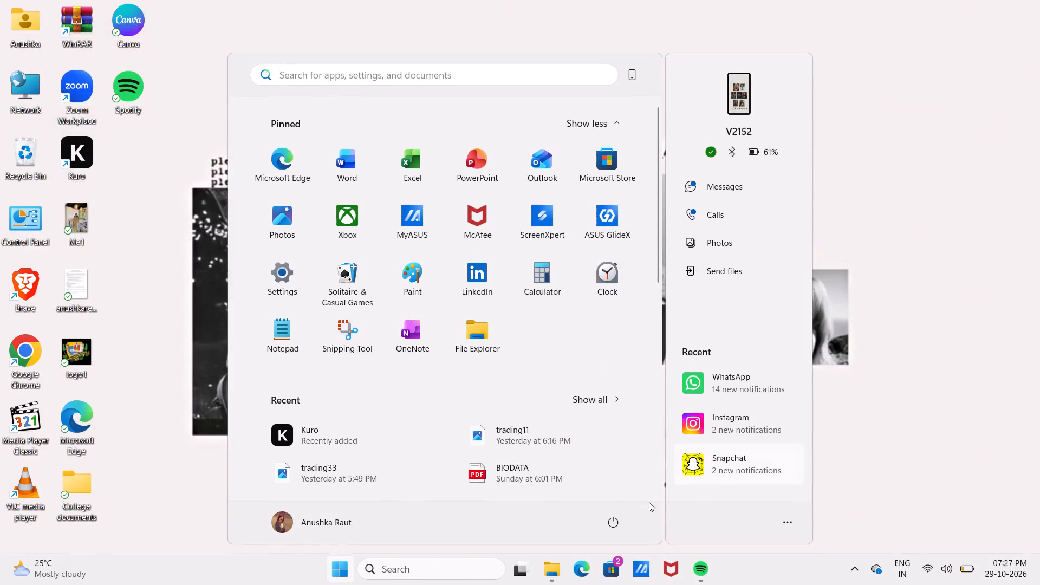
{"action": "left_click", "coordinate": [612, 520]}
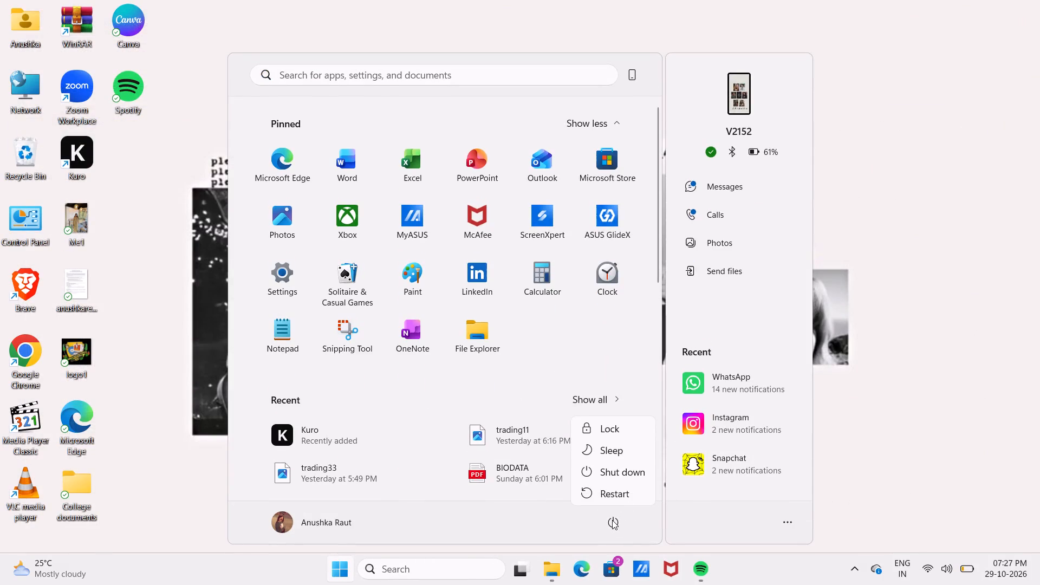
{"action": "left_click", "coordinate": [616, 471]}
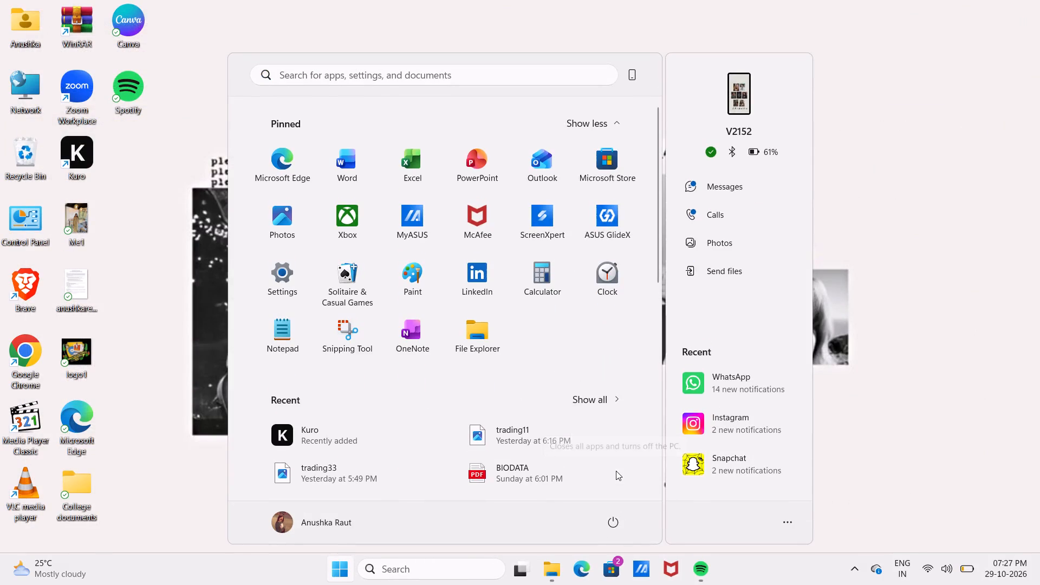